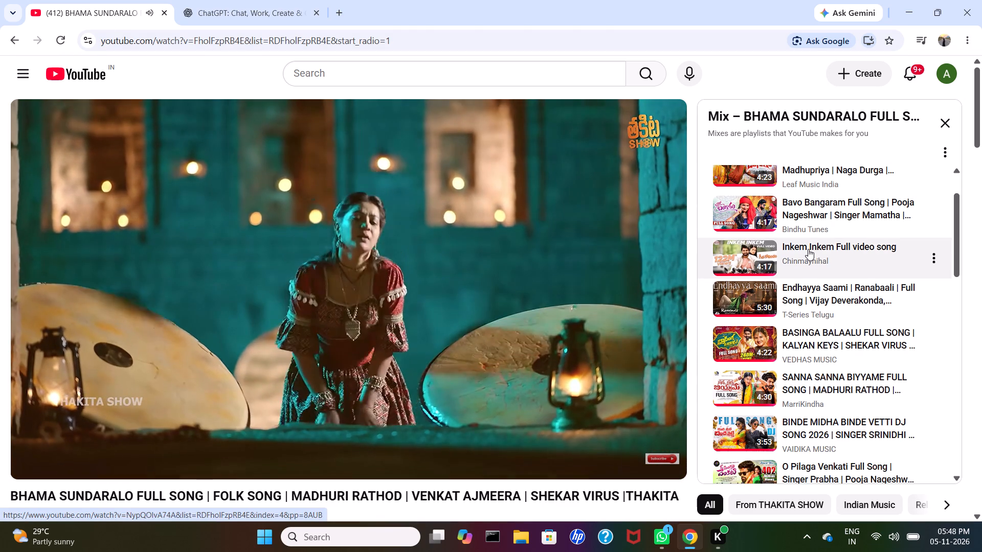
scroll(808, 249, down, 4)
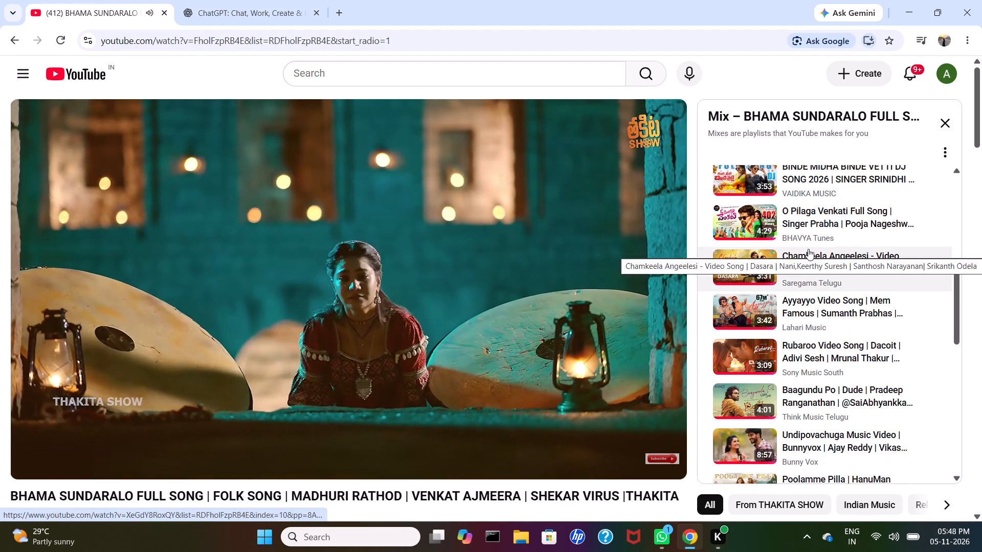
scroll(808, 249, down, 6)
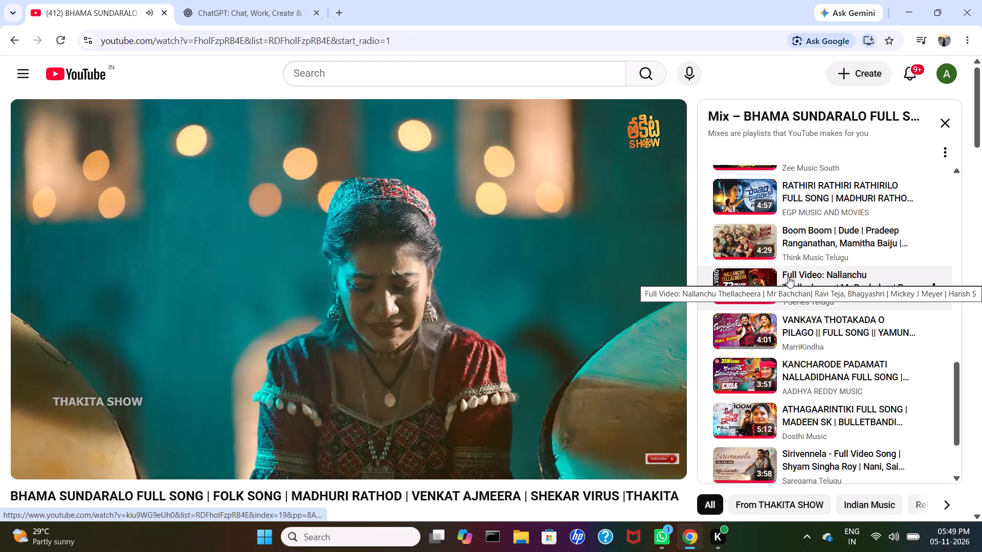
scroll(788, 277, down, 1)
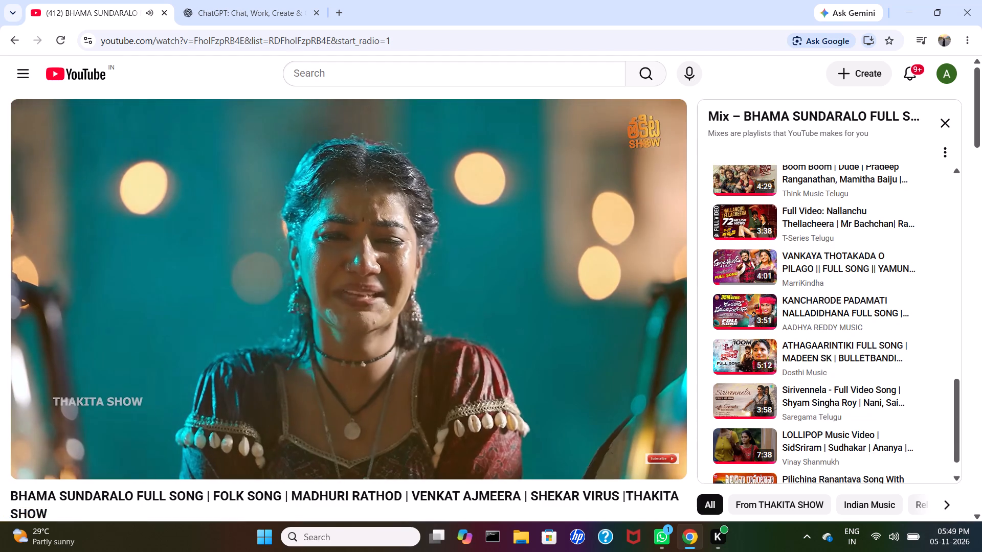
Search YouTube for "telugu movies songs".
click(341, 76)
text(telugu)
key(space)
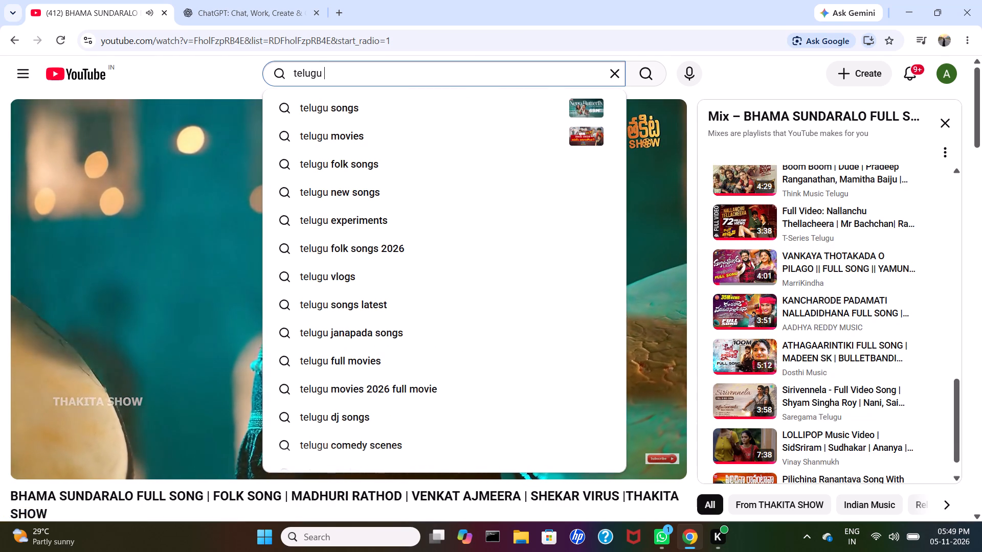
click(360, 129)
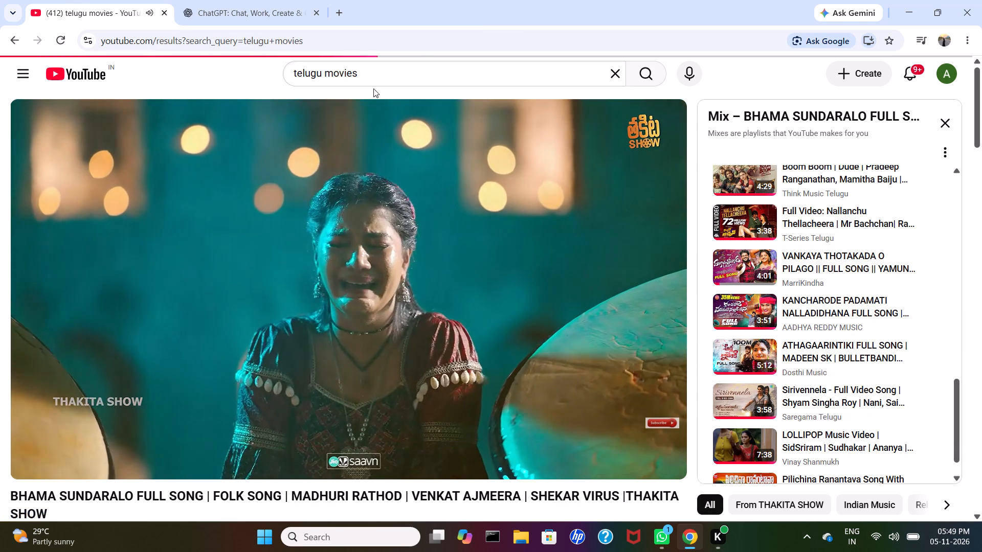
click(377, 81)
key(space)
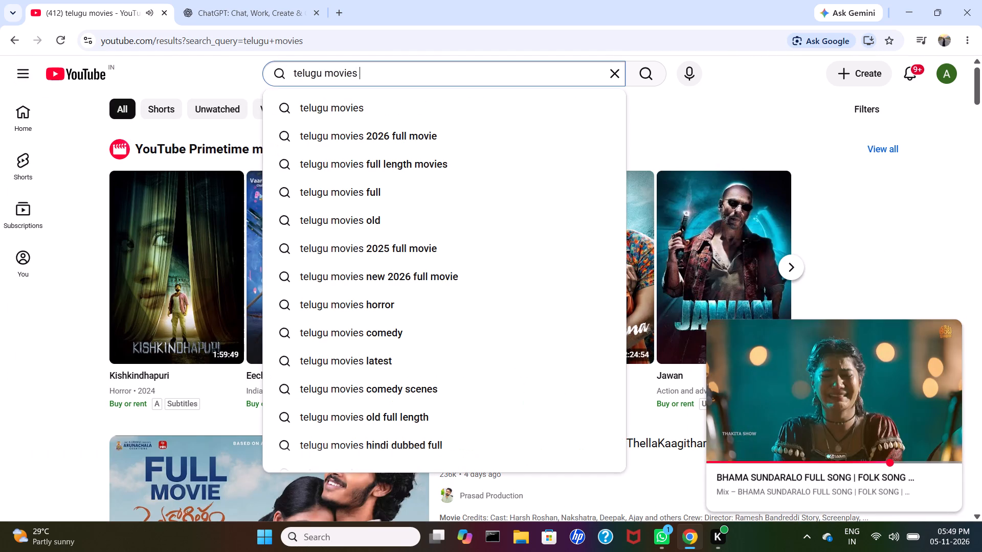
key(s)
key(o)
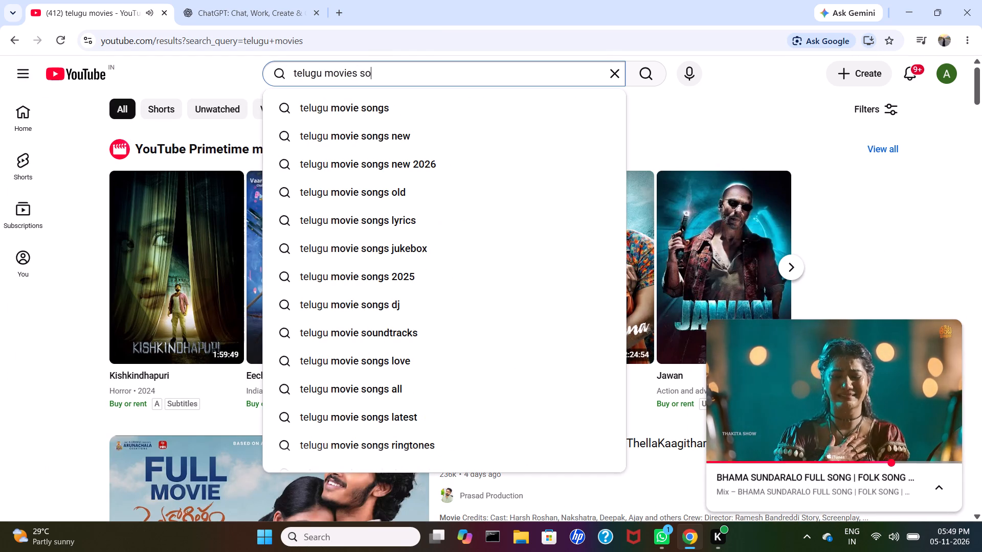
text(ngs)
key(Return)
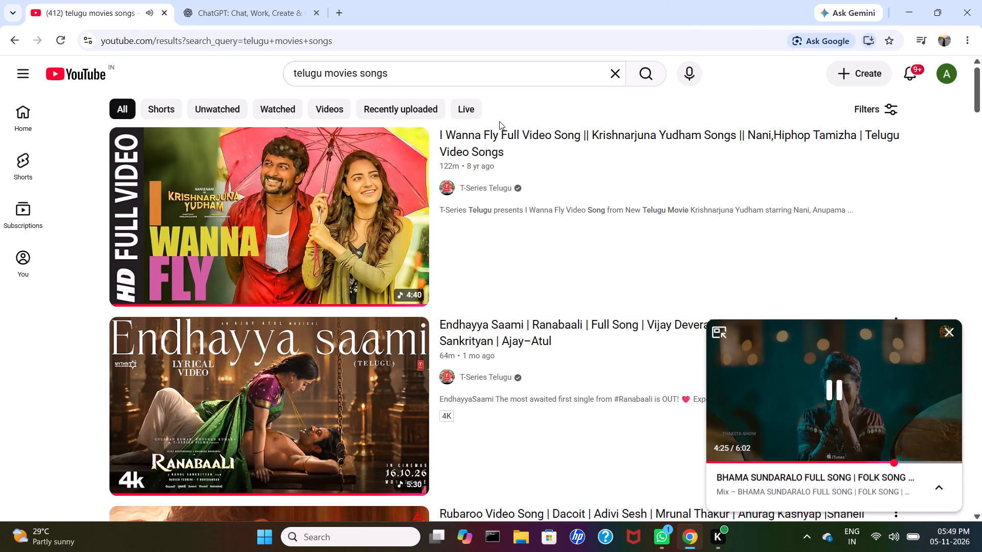
Look through the search results for Telugu movie songs to find one to play.
scroll(356, 212, down, 3)
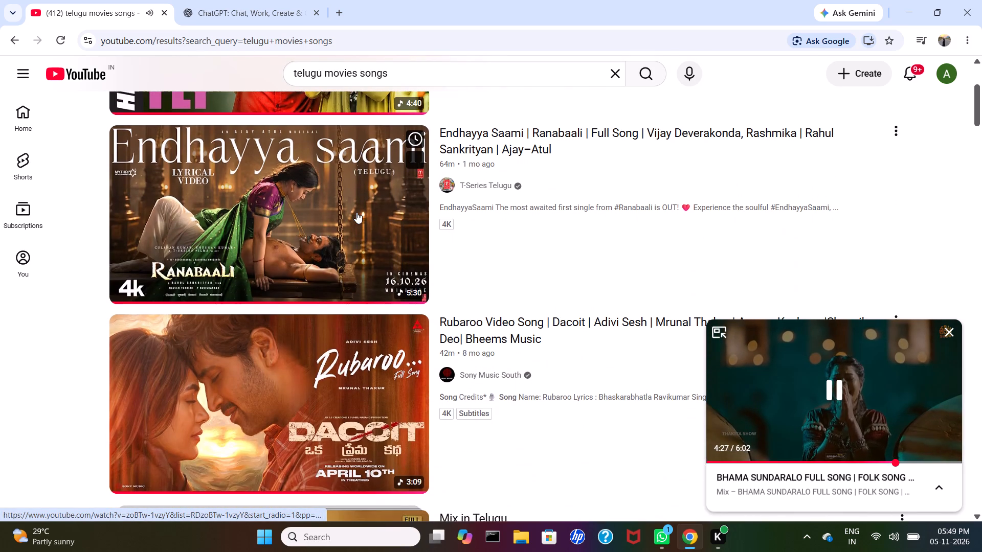
scroll(356, 213, down, 5)
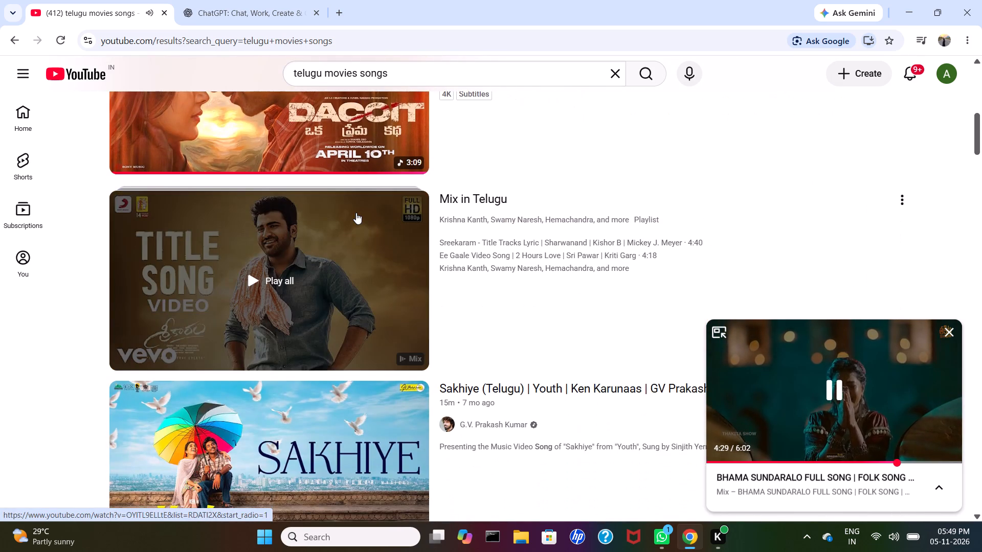
scroll(355, 213, down, 6)
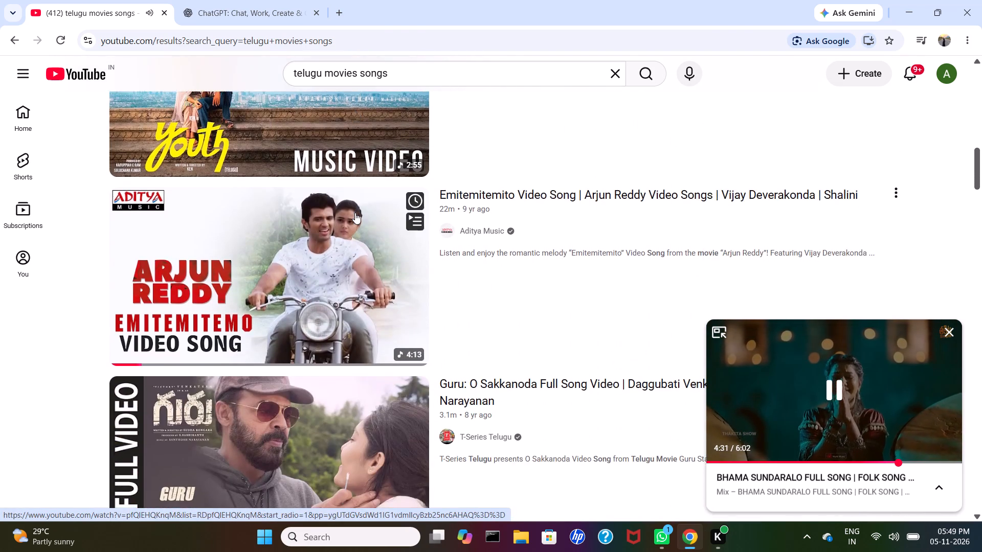
scroll(355, 213, down, 5)
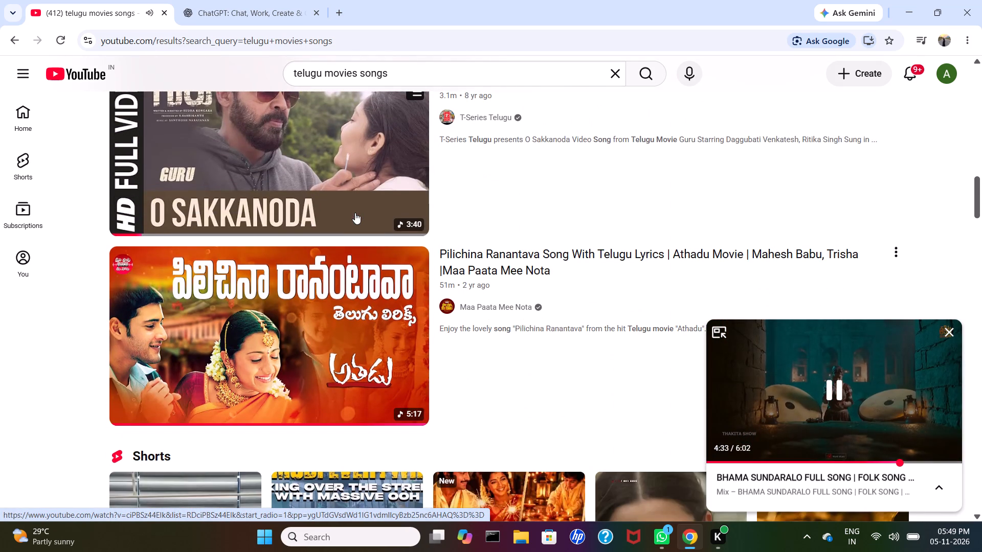
scroll(355, 211, down, 9)
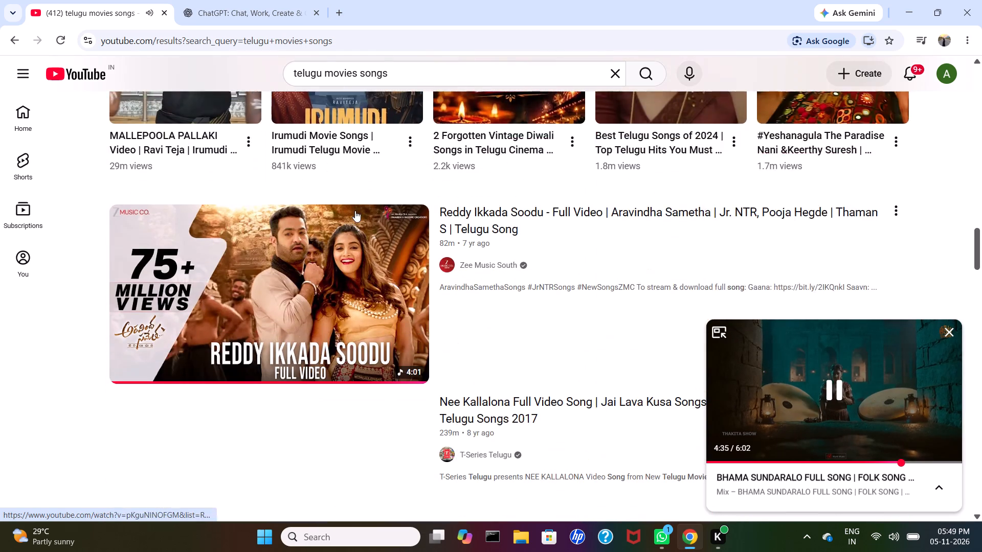
scroll(355, 211, down, 7)
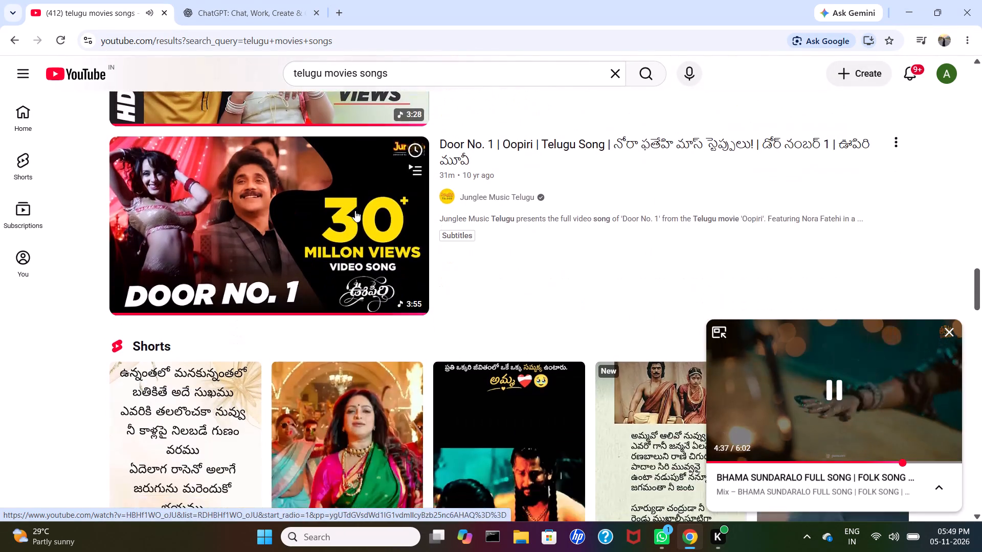
scroll(355, 211, down, 11)
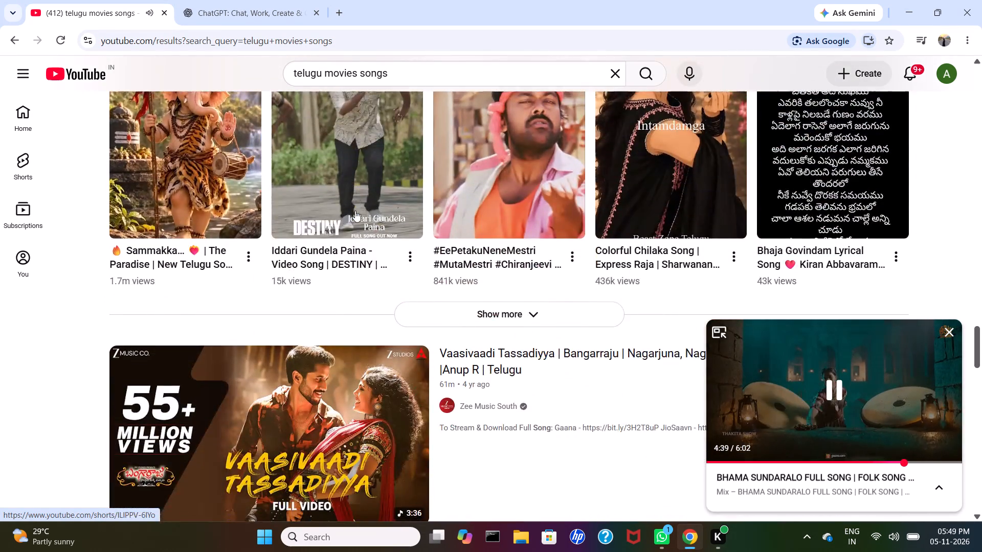
scroll(355, 211, down, 7)
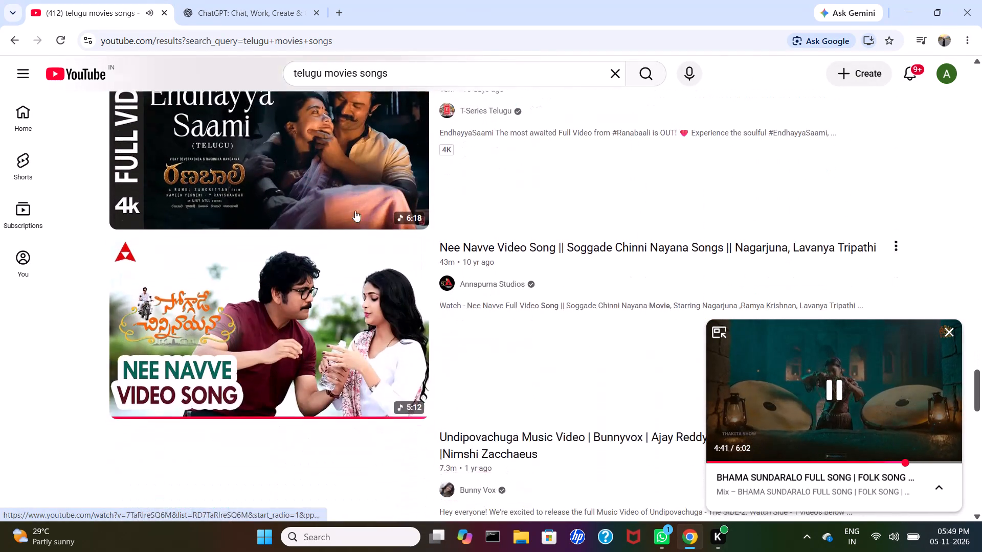
scroll(355, 211, down, 4)
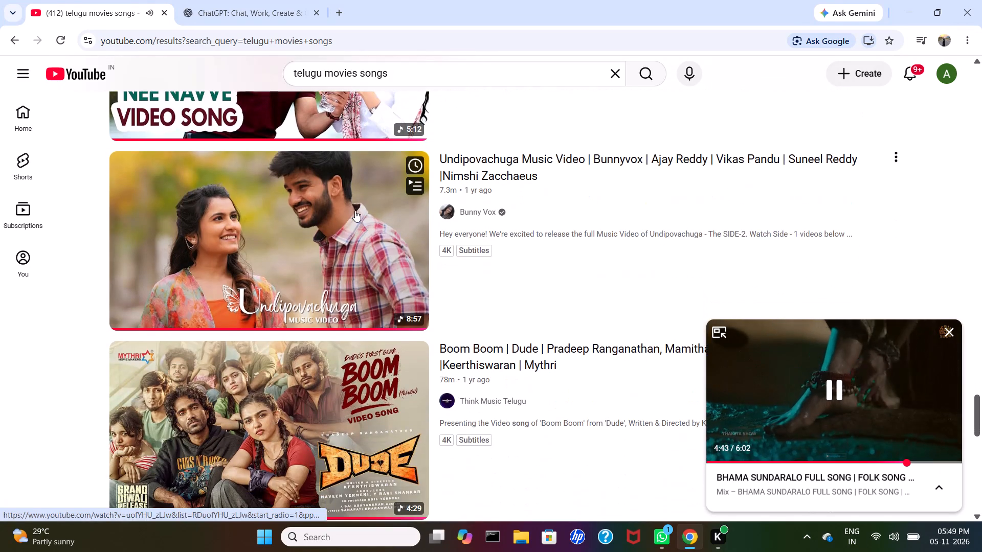
scroll(355, 211, down, 5)
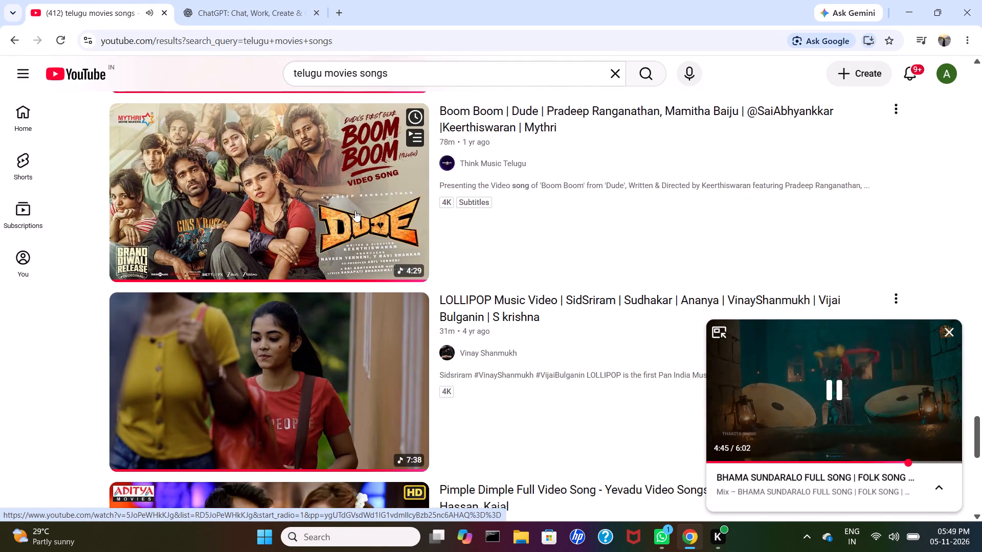
scroll(355, 211, down, 4)
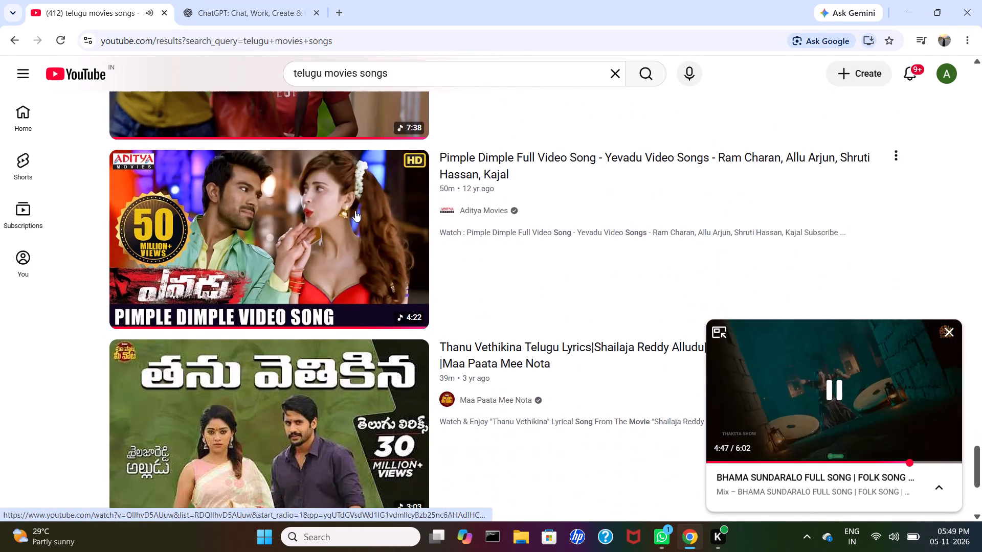
scroll(355, 211, down, 5)
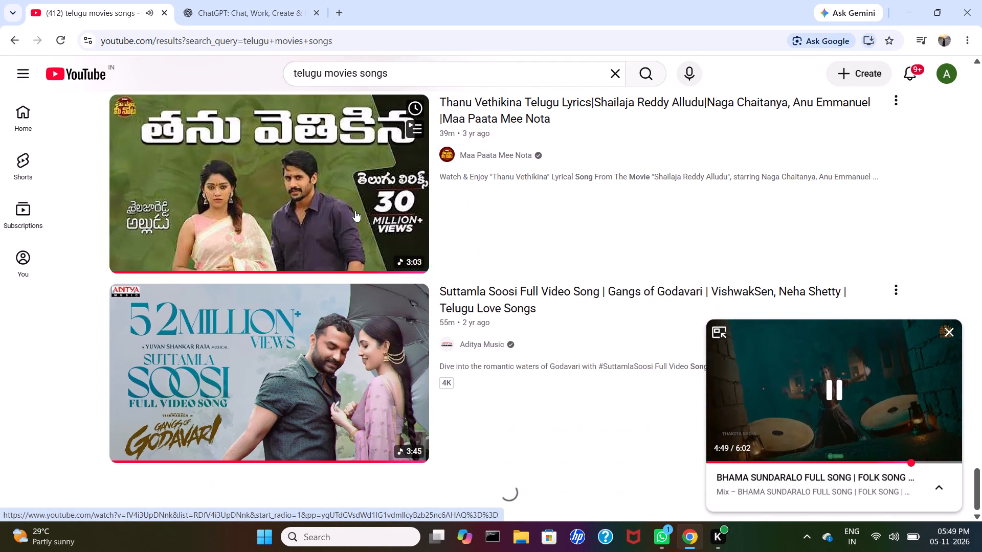
scroll(355, 211, down, 2)
scroll(438, 118, down, 3)
scroll(411, 165, down, 2)
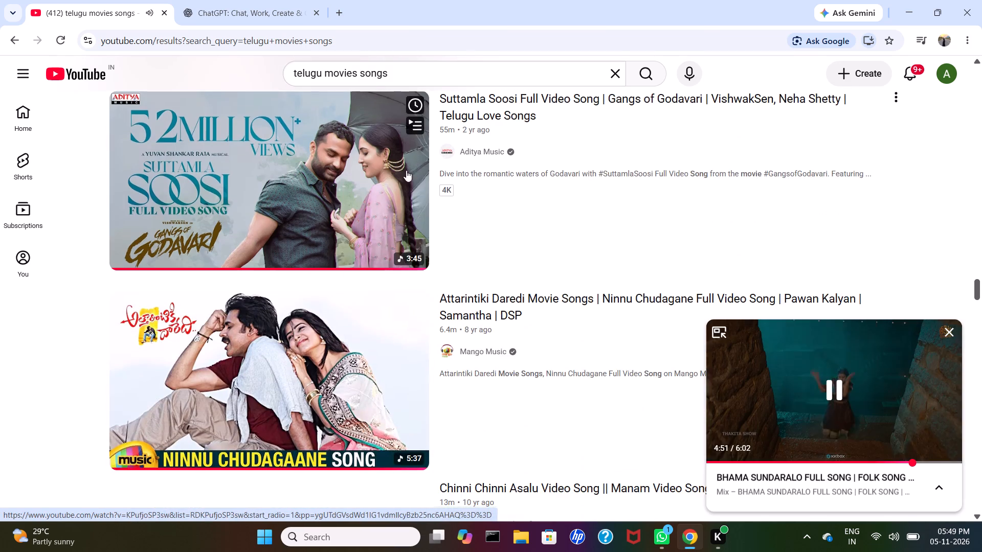
scroll(406, 170, down, 9)
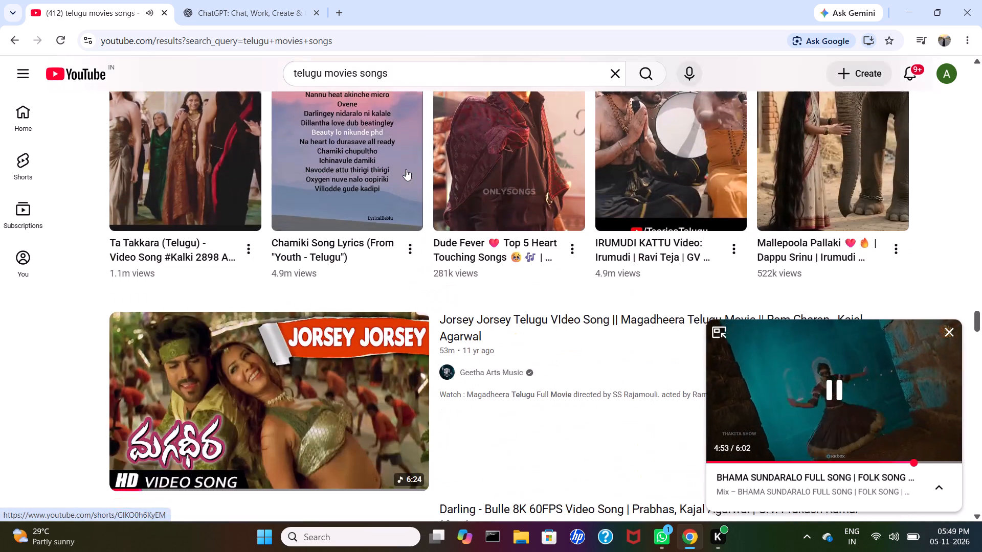
scroll(406, 169, down, 9)
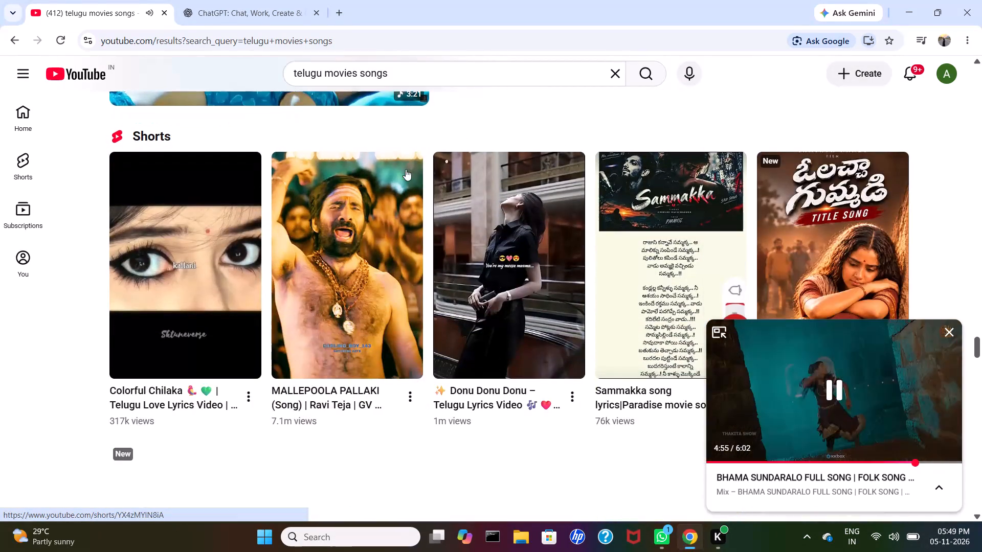
scroll(406, 169, down, 12)
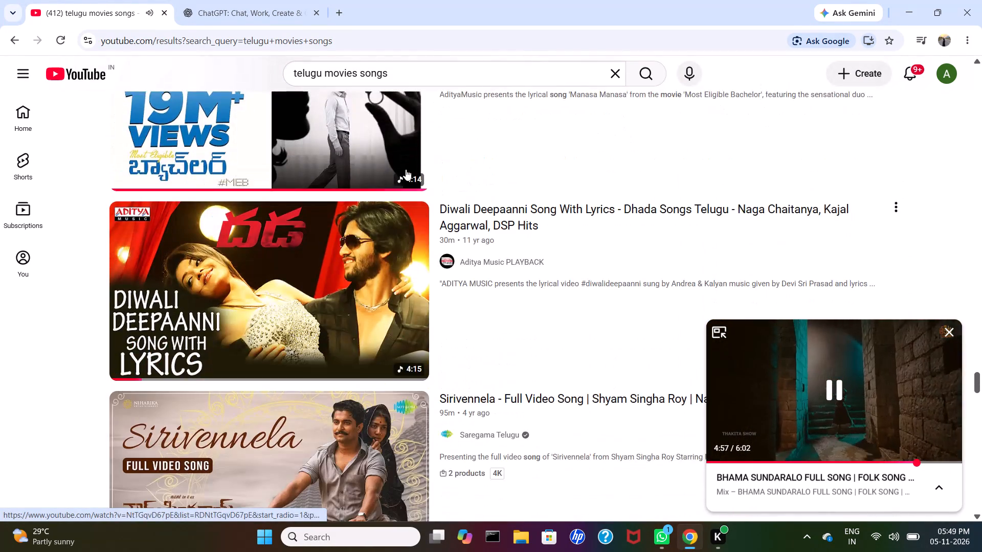
scroll(406, 169, down, 8)
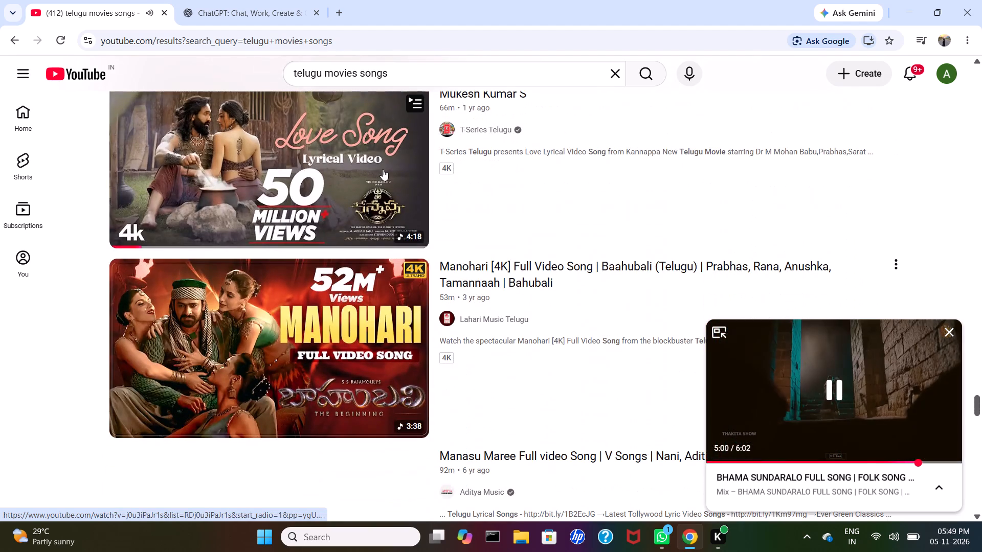
click(381, 169)
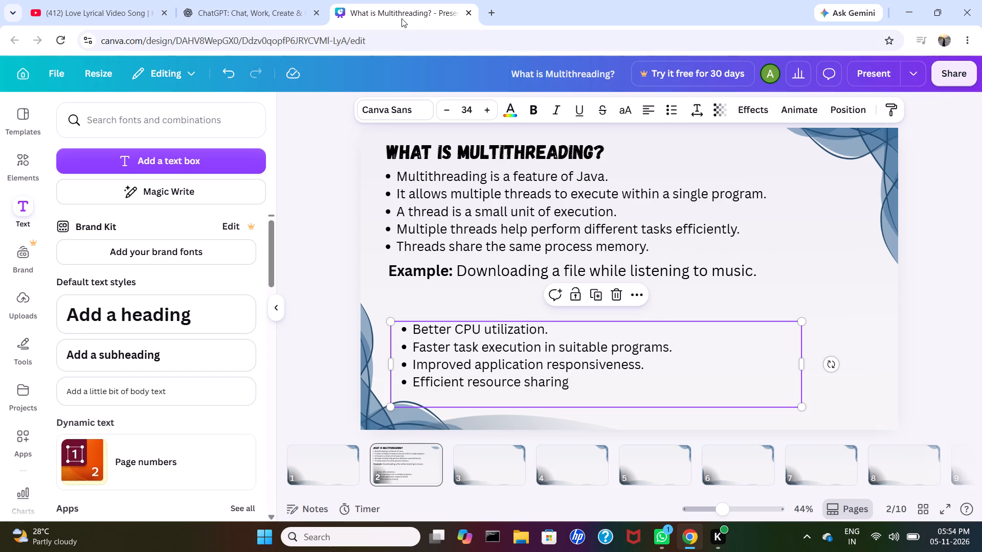
click(154, 364)
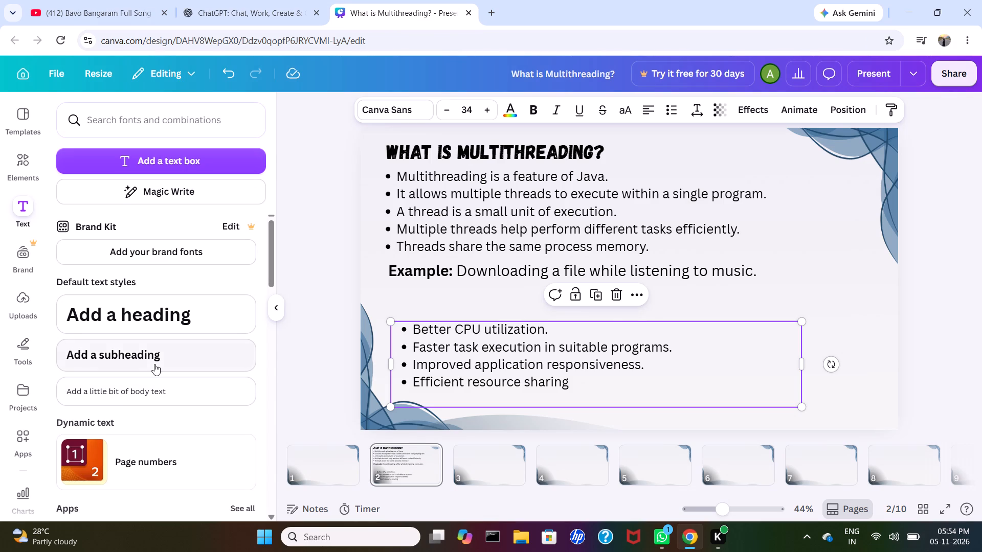
key(ctrl+v)
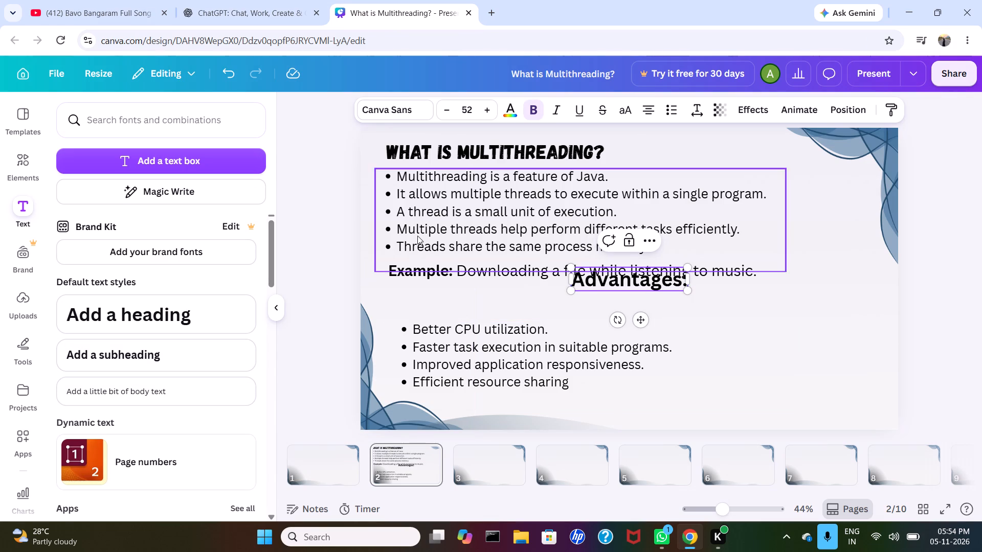
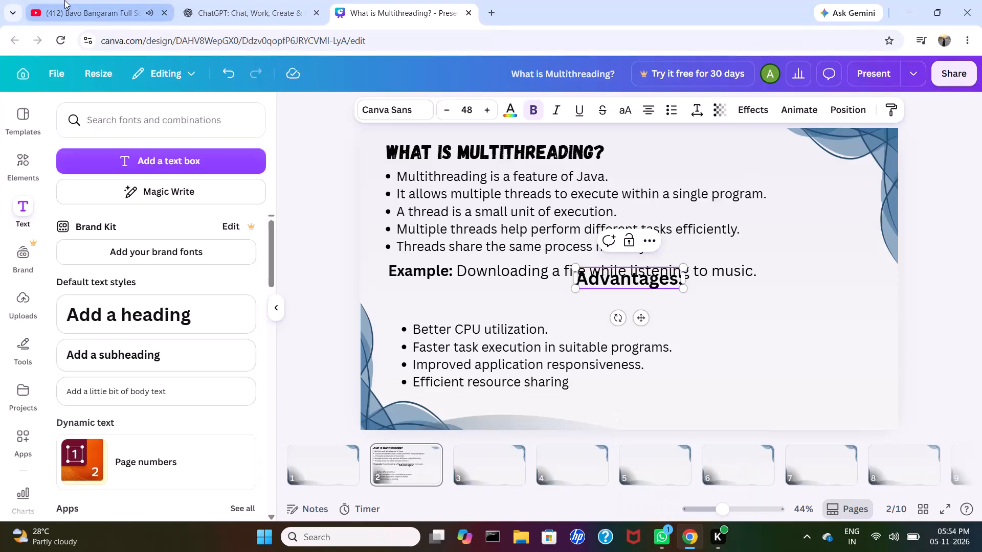
Switch to the YouTube tab and pause the song video that is playing.
click(347, 232)
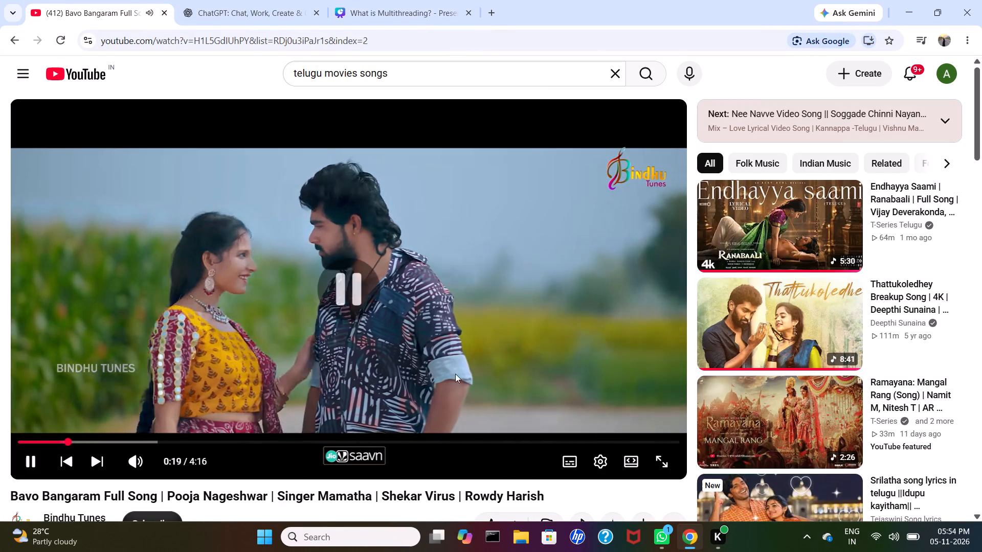
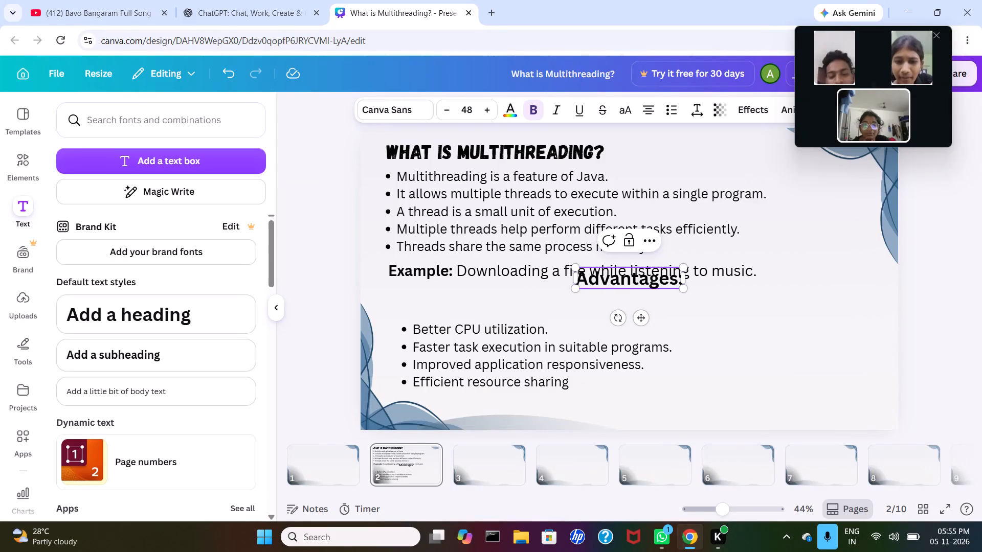
Move the "Advantages:" subheading between the Example line and the Advantages bullets, left-aligned with the "Example:" text.
click(695, 306)
drag(663, 282, 508, 296)
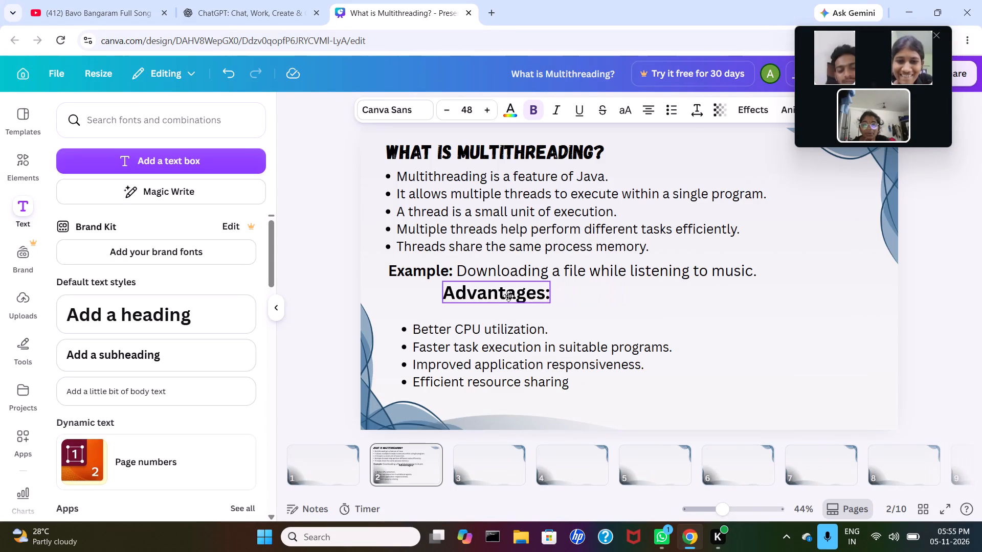
drag(508, 296, 476, 301)
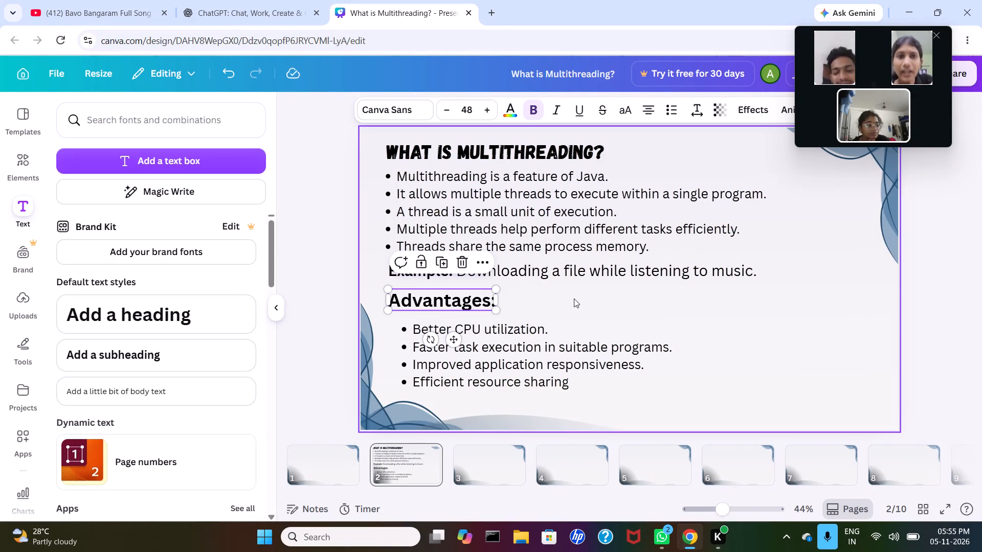
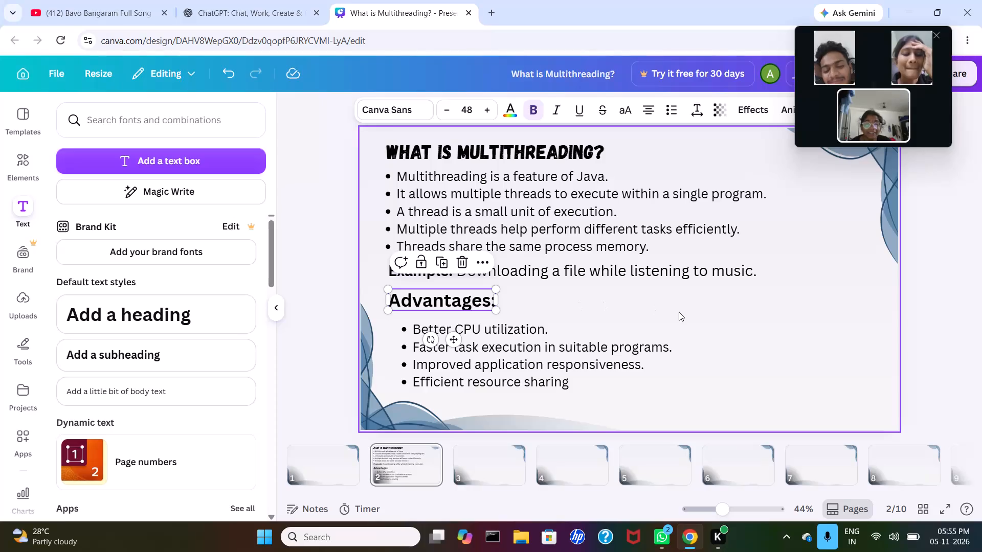
Shift the Advantages bullets on page 2 slightly left so they line up beneath the "Advantages:" heading.
click(679, 312)
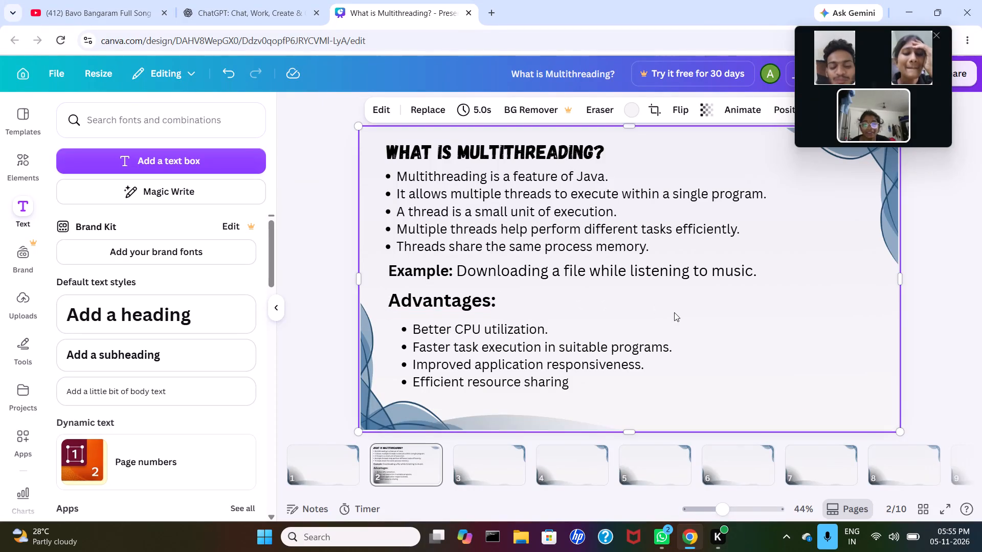
drag(517, 357, 506, 356)
click(507, 300)
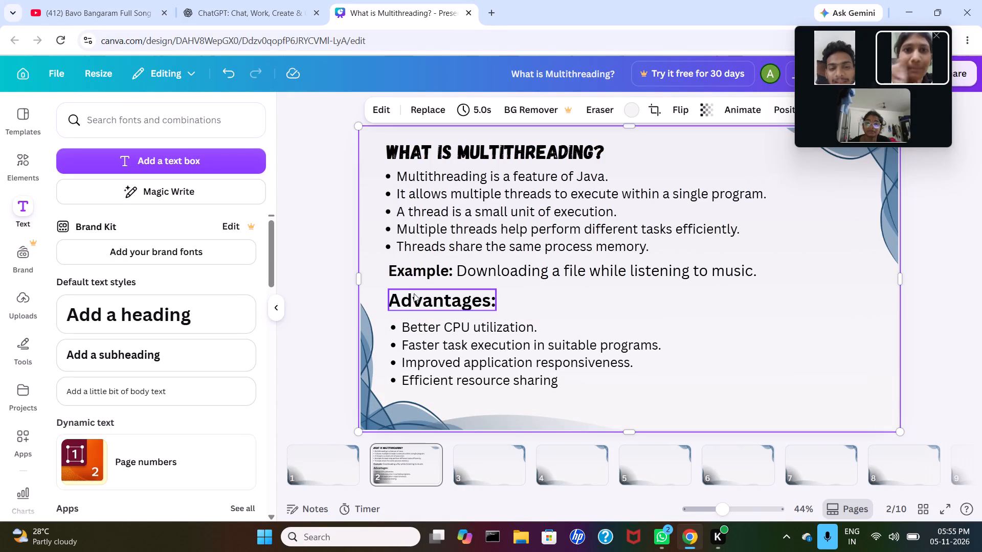
Widen the "Advantages:" heading's text box on page 2 to about 608.
double_click(394, 301)
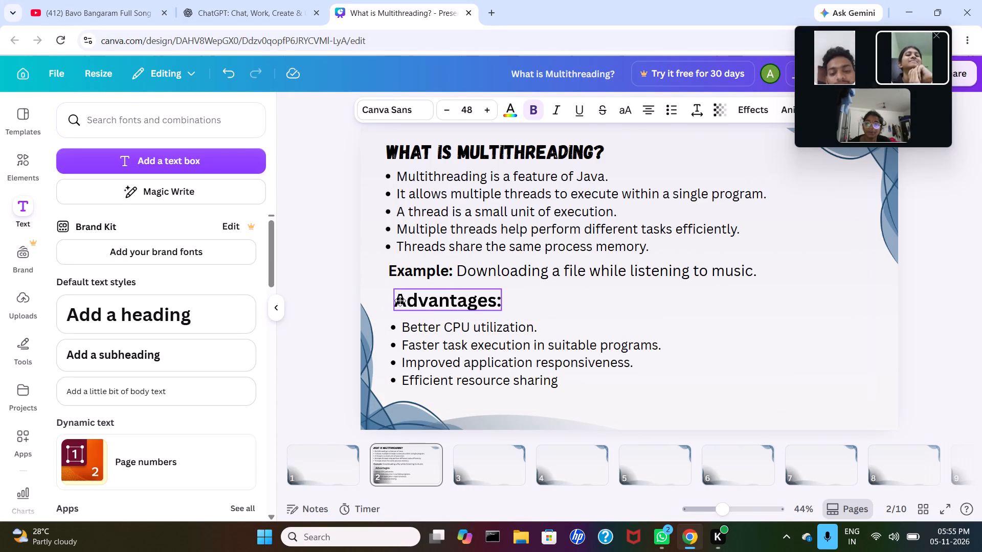
click(391, 300)
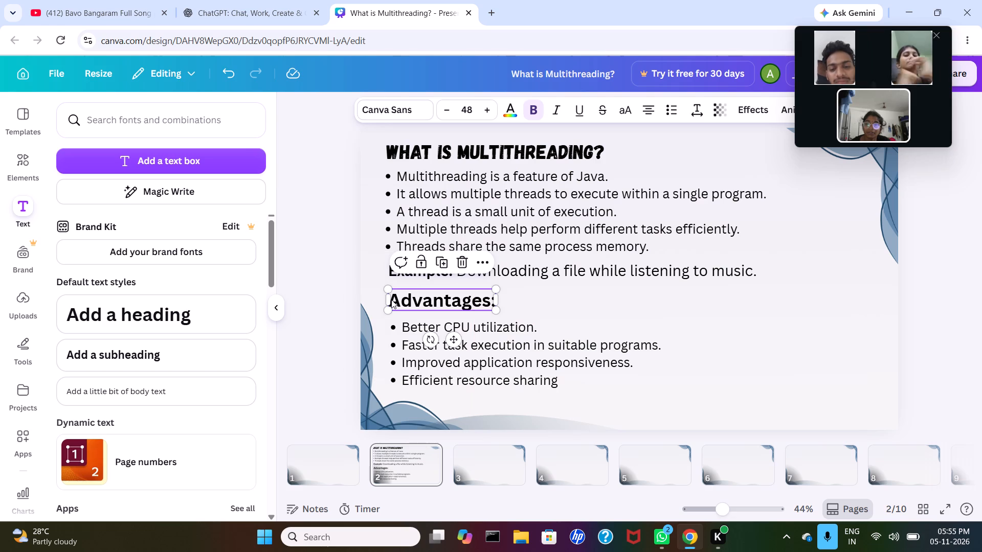
drag(495, 297, 514, 297)
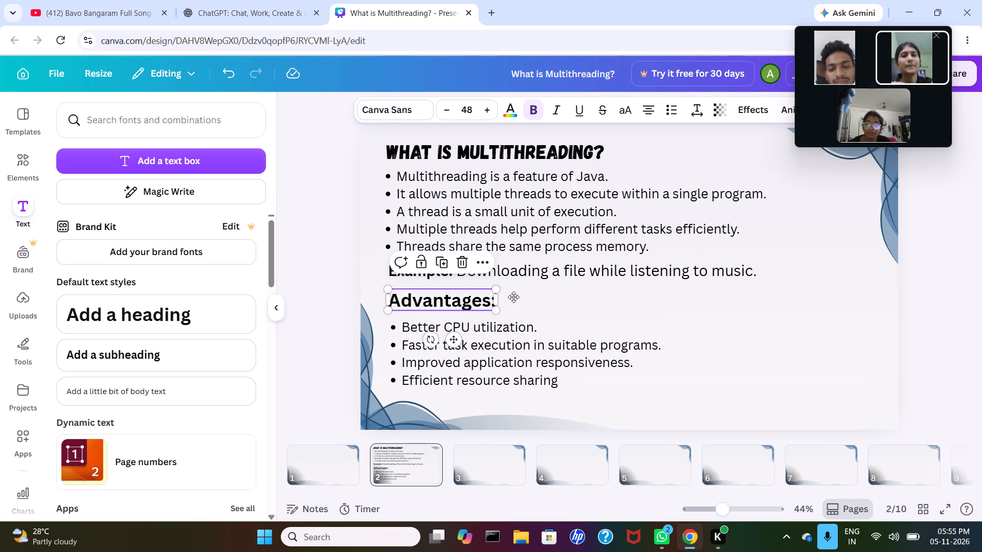
drag(514, 297, 517, 297)
drag(522, 304, 587, 304)
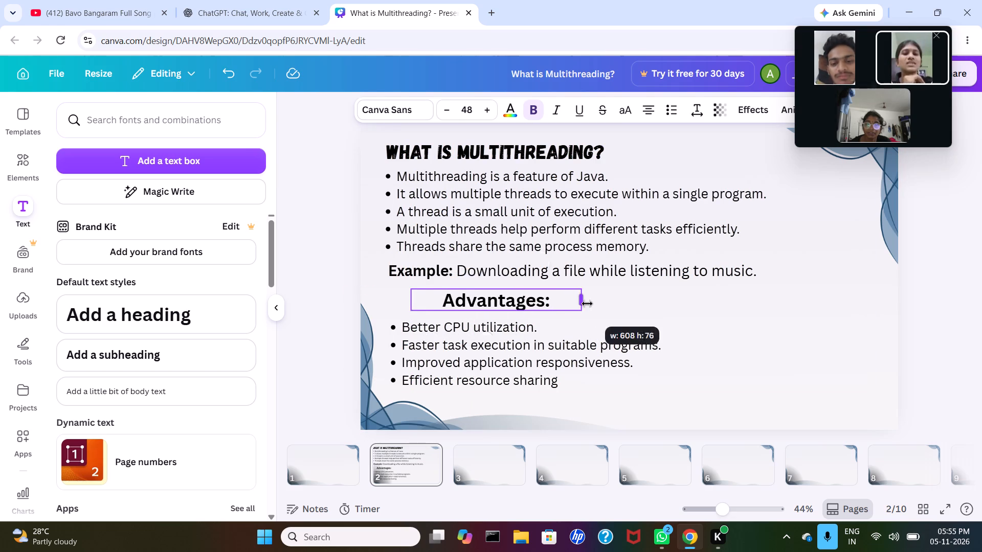
Recolour the "Advantages:" heading text with the design's Azure blue, #2c6799.
click(553, 302)
drag(553, 302, 441, 301)
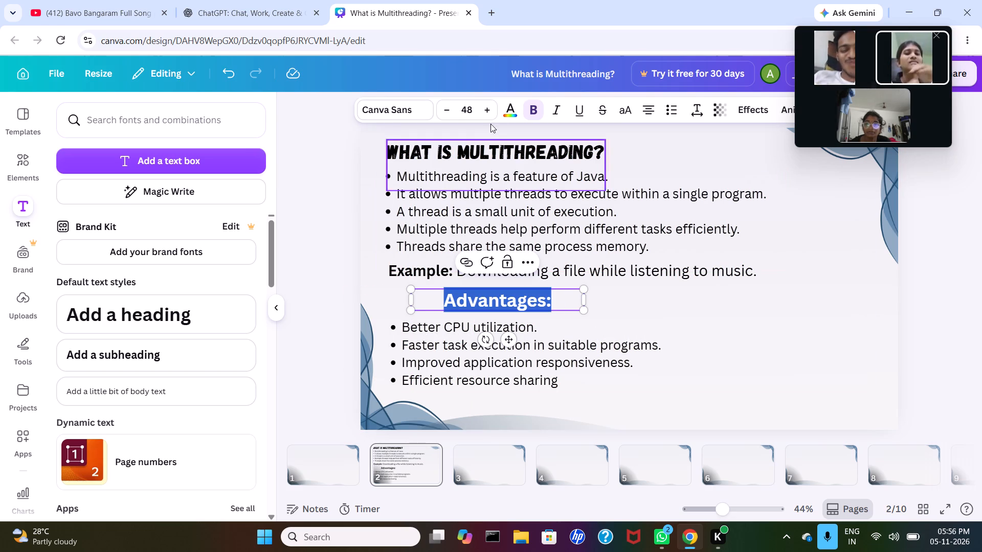
click(506, 111)
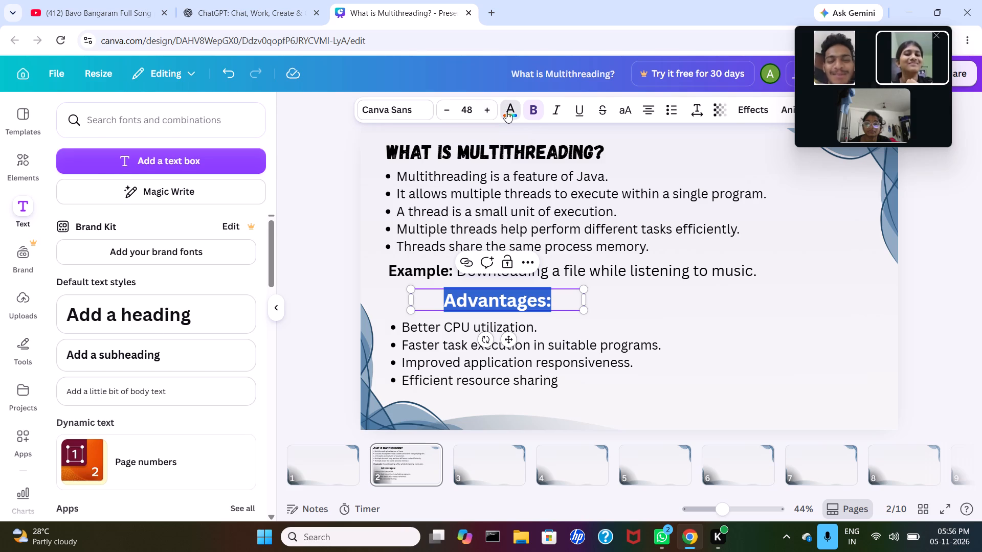
click(70, 249)
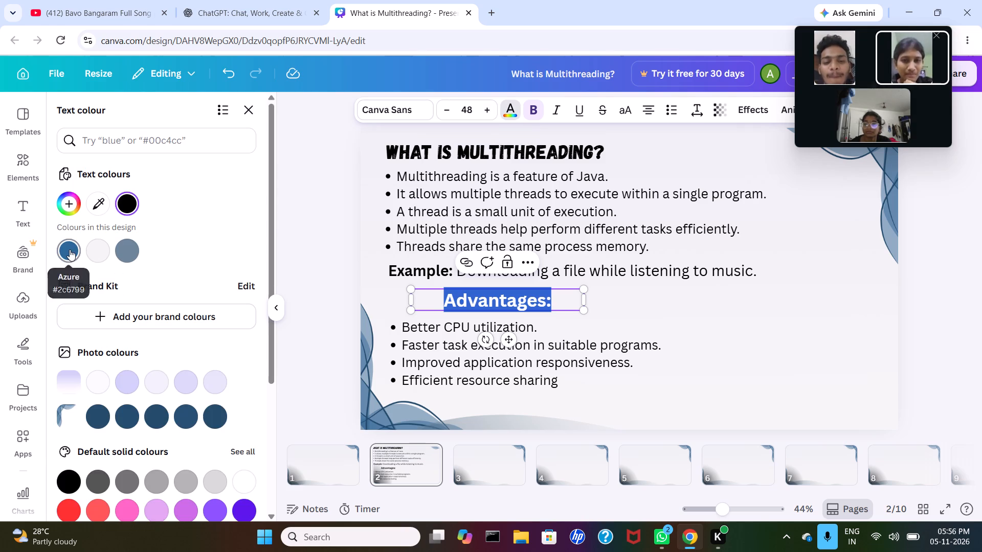
click(682, 323)
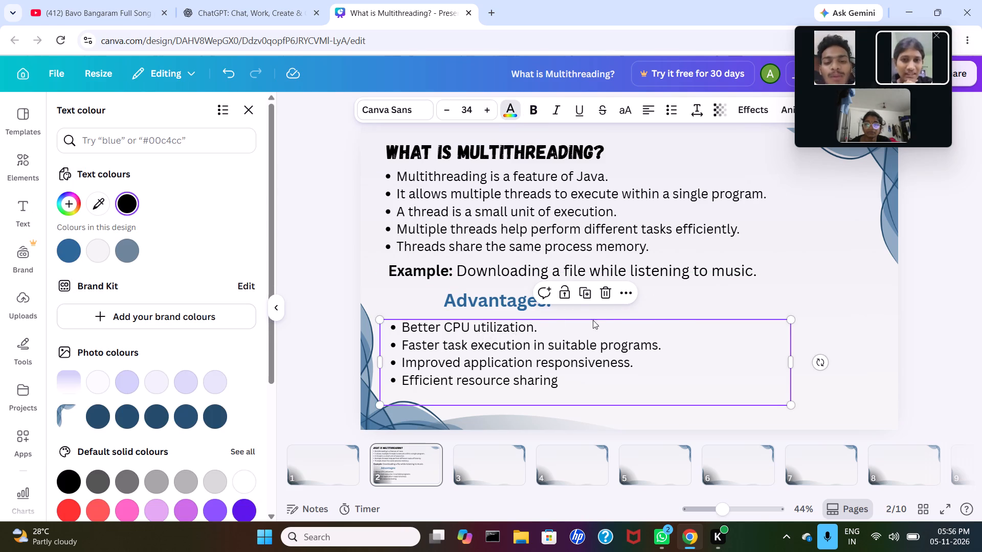
Move the blue "Advantages:" heading left, toward the starting edge of the bullets below it.
drag(476, 297, 422, 298)
Change the font of the "Advantages:" heading on page 2 to Gagalin.
click(399, 300)
click(399, 300)
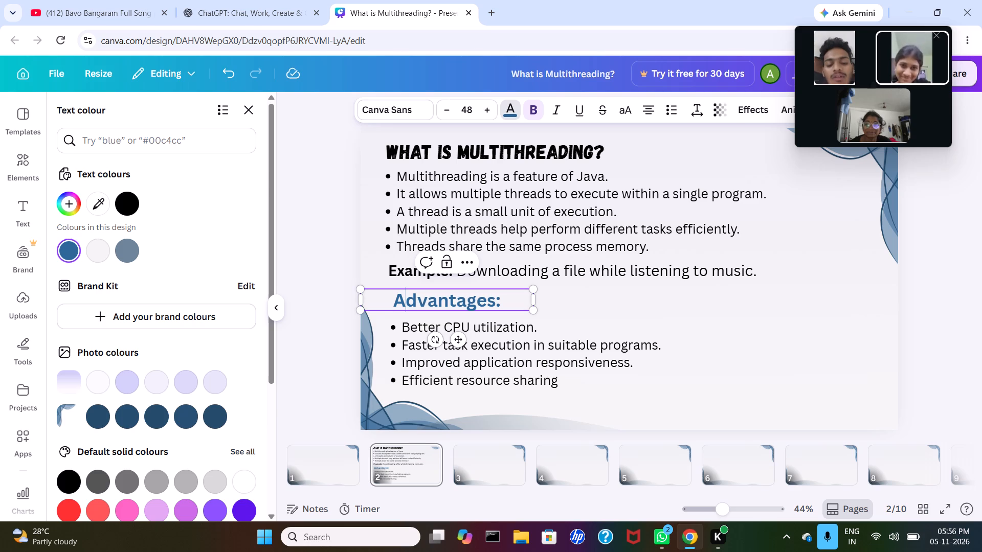
click(392, 300)
drag(392, 300, 505, 307)
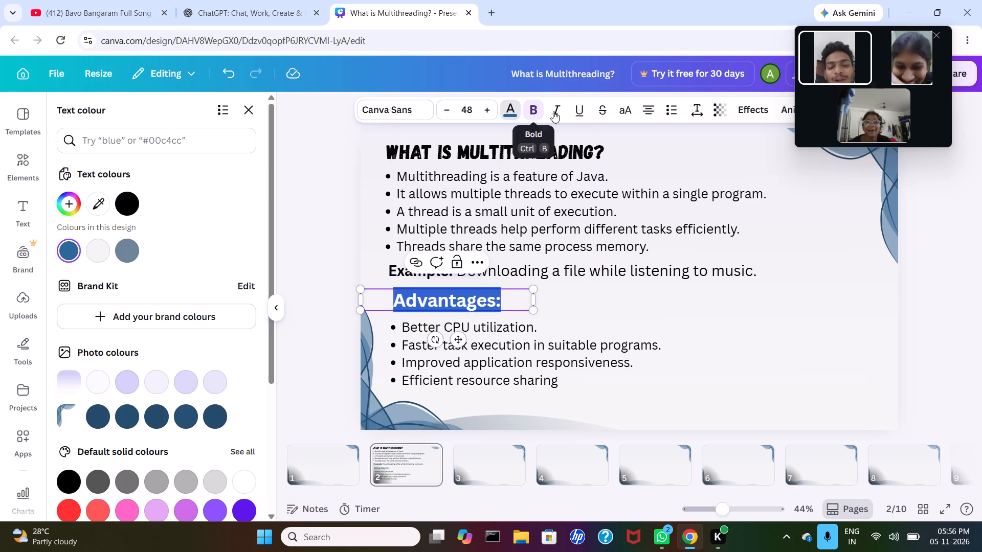
click(426, 108)
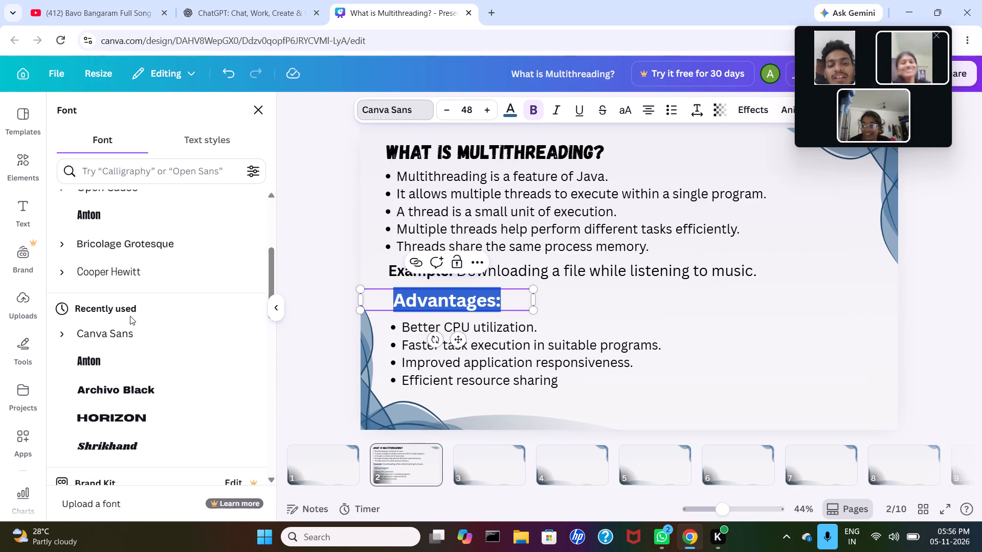
scroll(140, 312, up, 5)
click(135, 287)
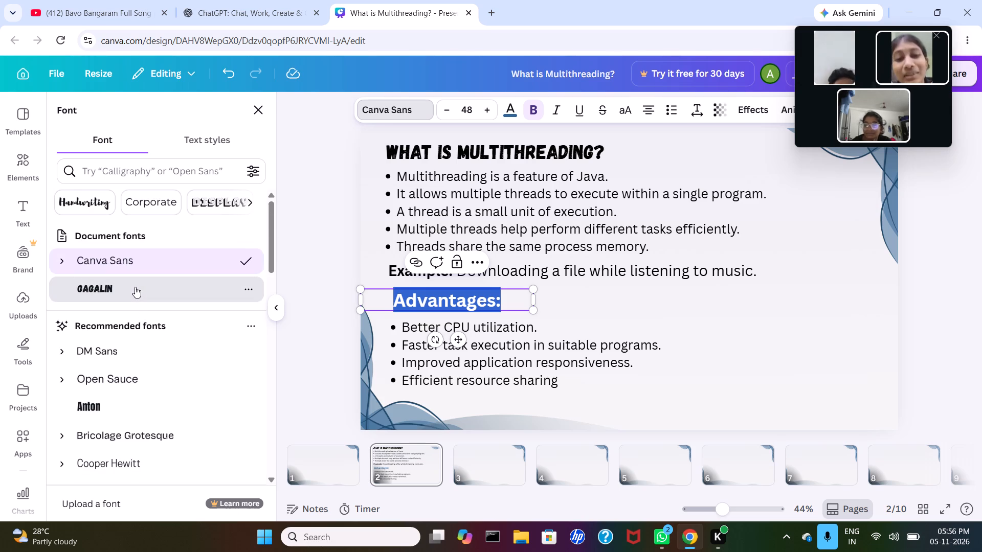
click(704, 358)
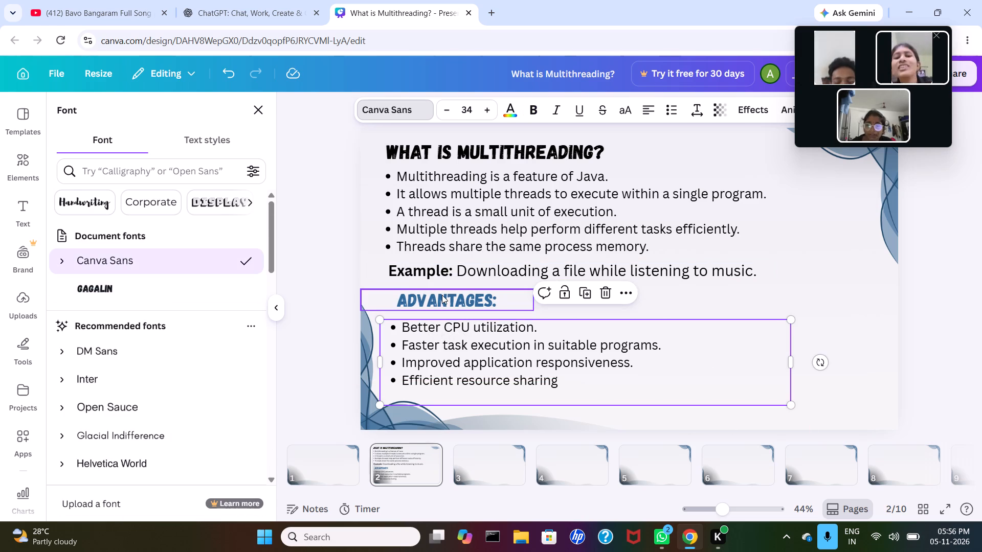
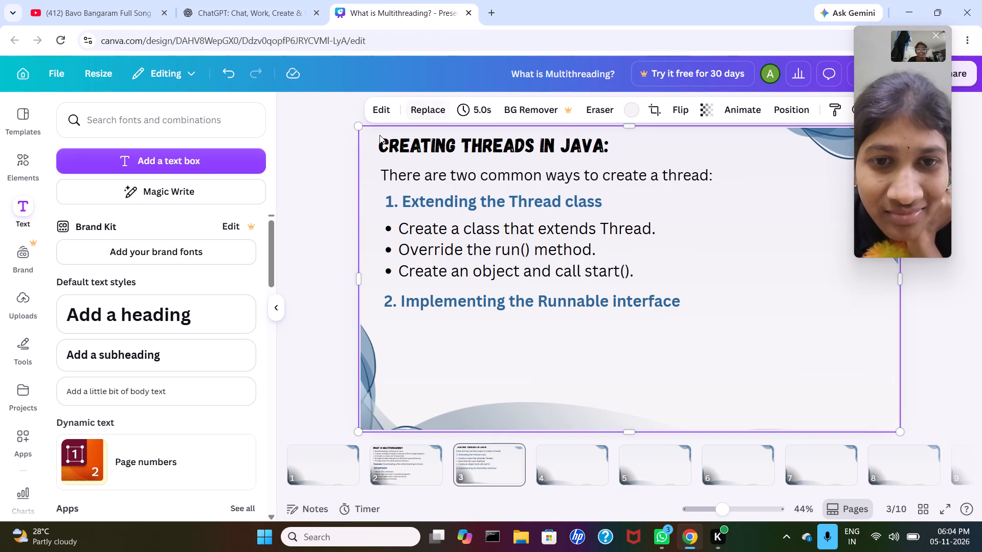
click(195, 359)
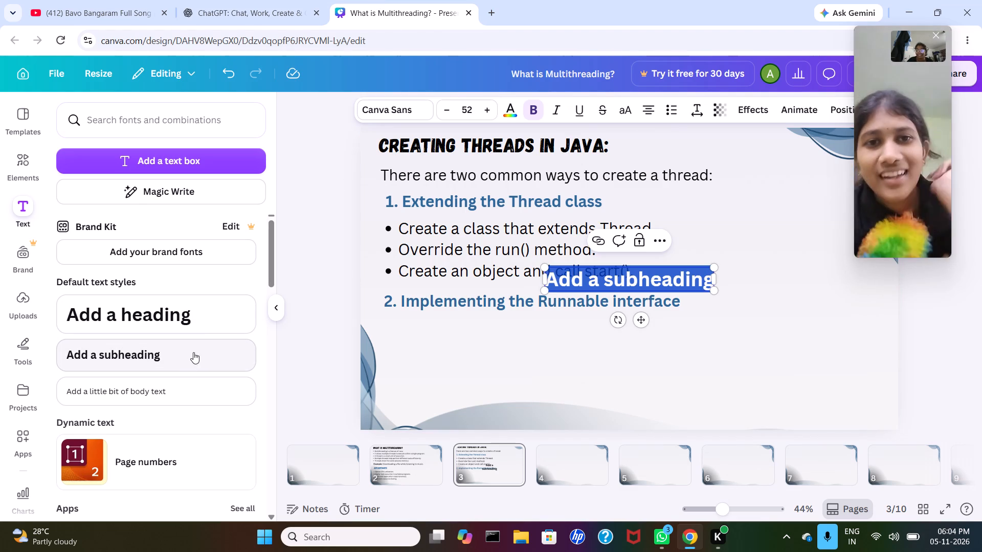
key(ctrl+v)
Format the four pasted Runnable bullets at font size 41, left-aligned and without bold.
click(464, 227)
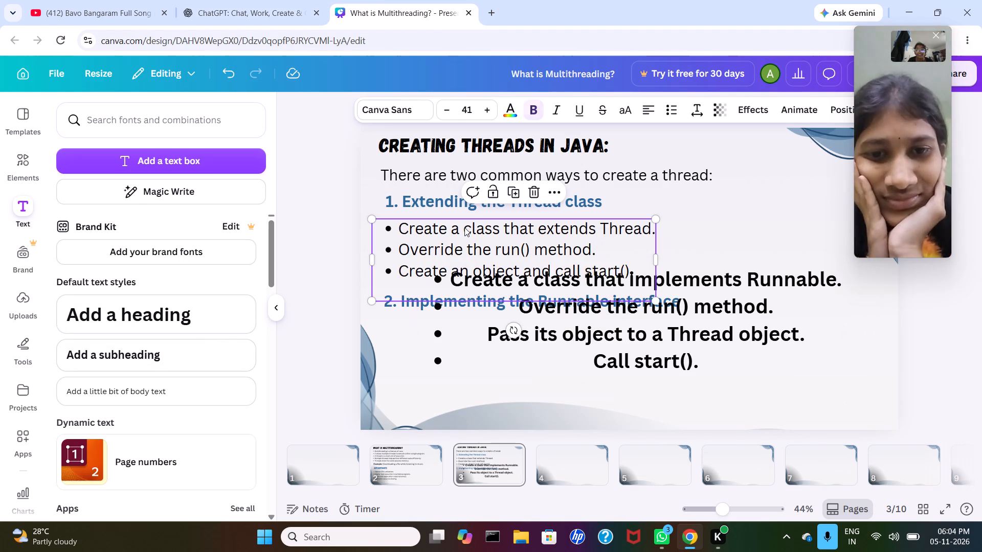
click(569, 309)
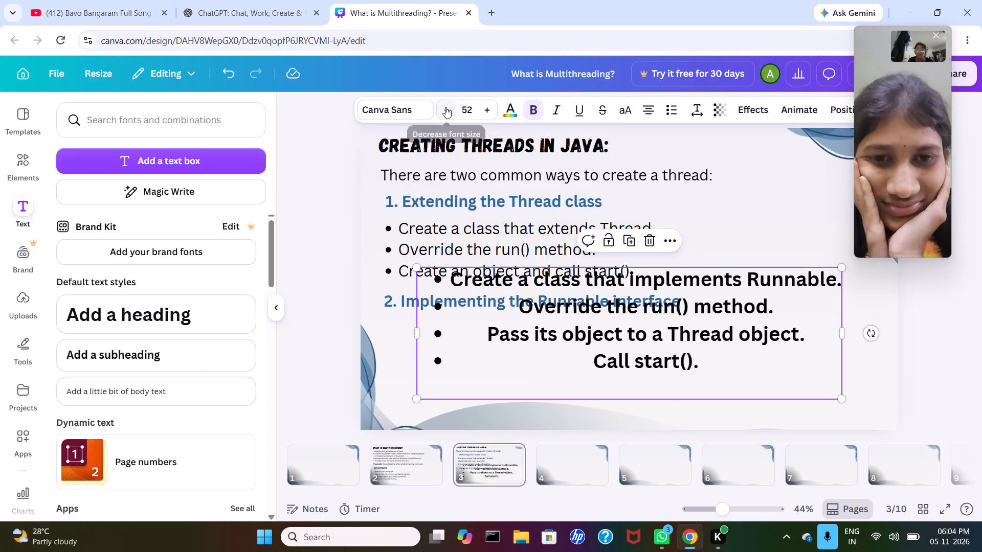
click(445, 107)
click(445, 107)
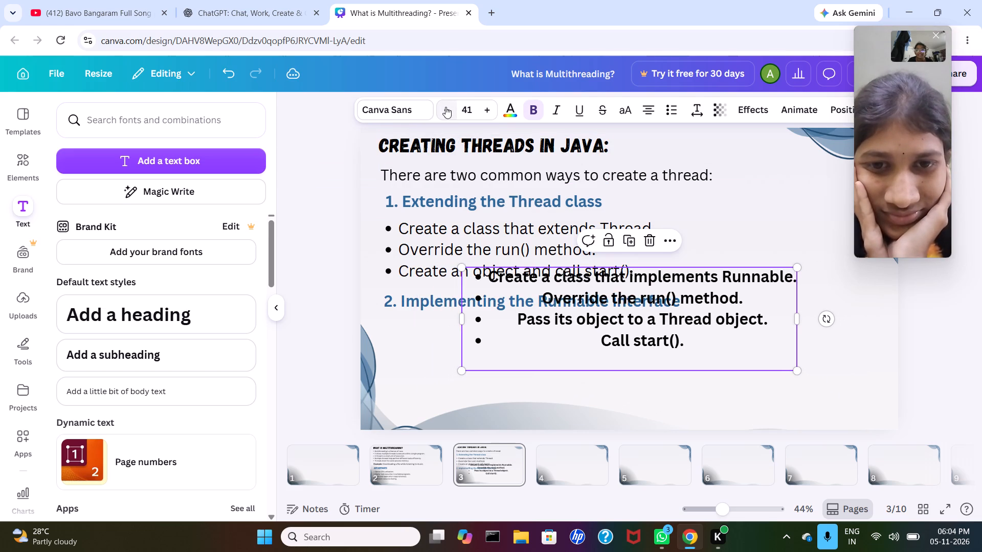
click(487, 111)
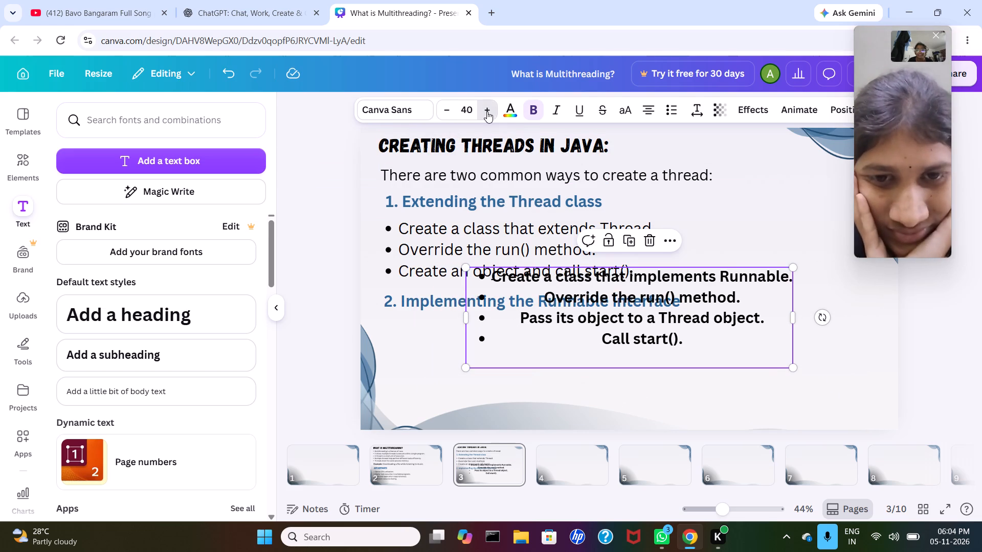
click(649, 109)
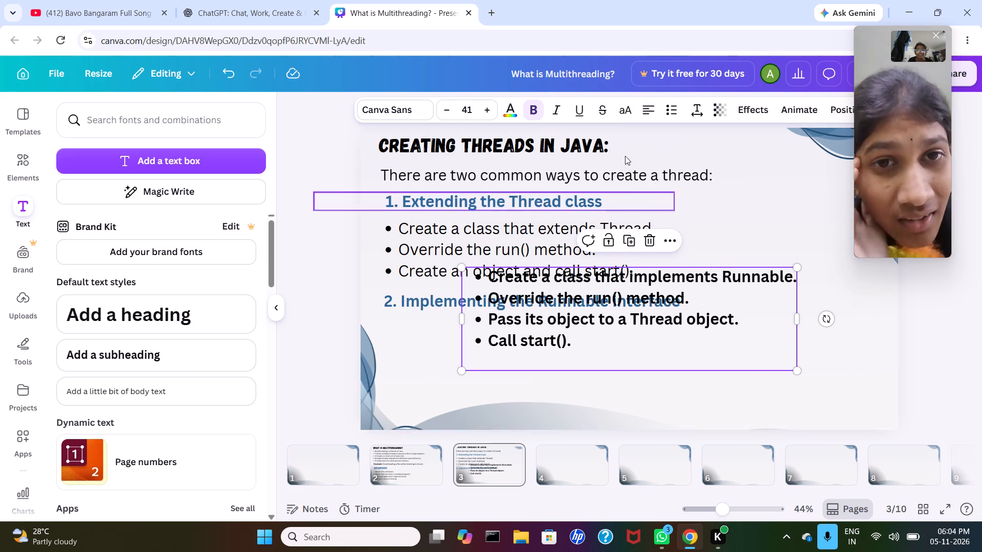
click(531, 108)
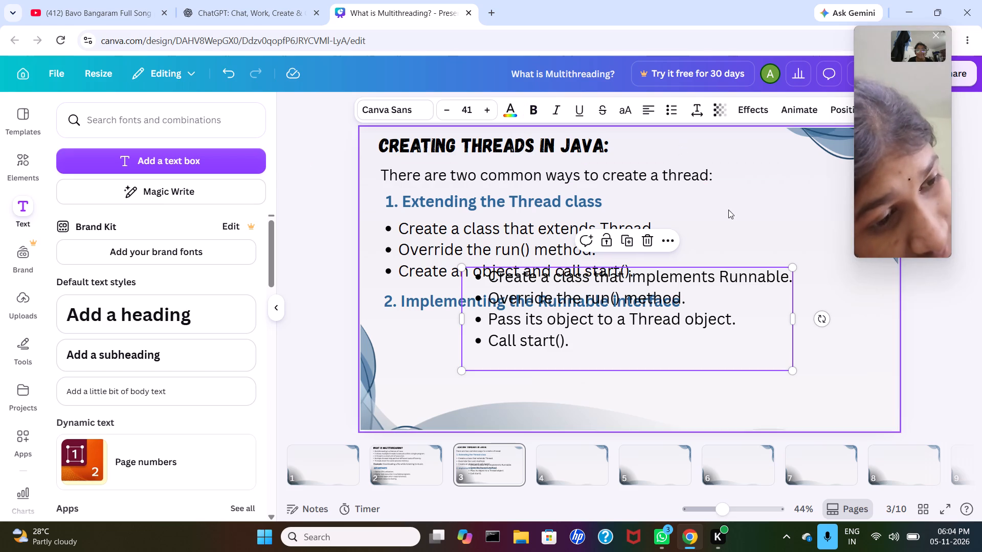
click(728, 210)
Move the four-bullet list directly beneath the "2. Implementing the Runnable interface" subheading.
drag(669, 326, 604, 363)
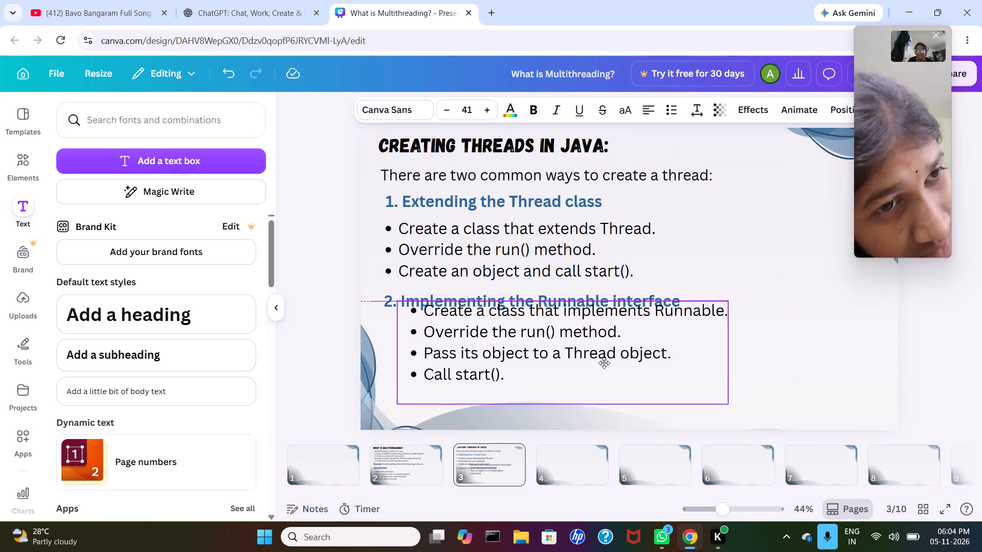
drag(604, 363, 588, 370)
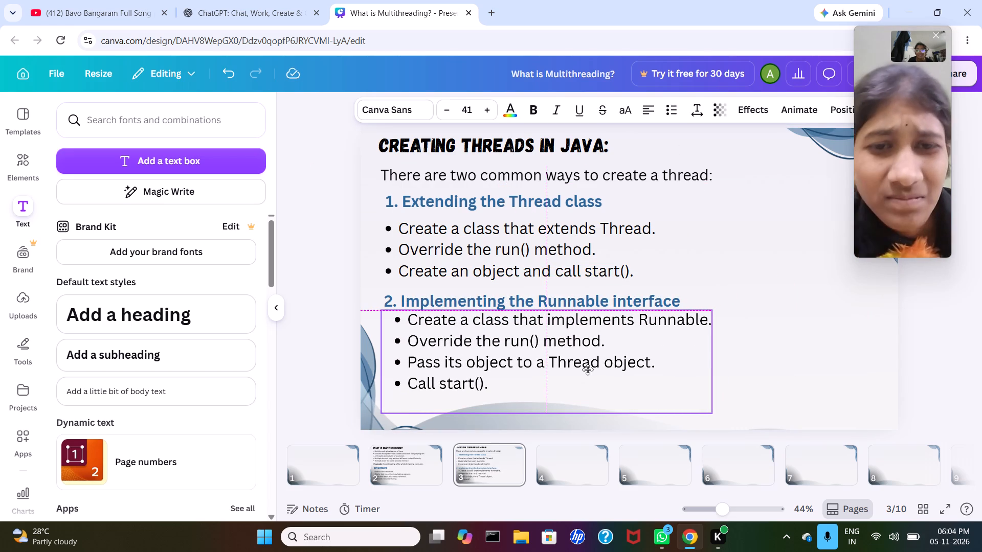
drag(588, 370, 587, 372)
click(681, 201)
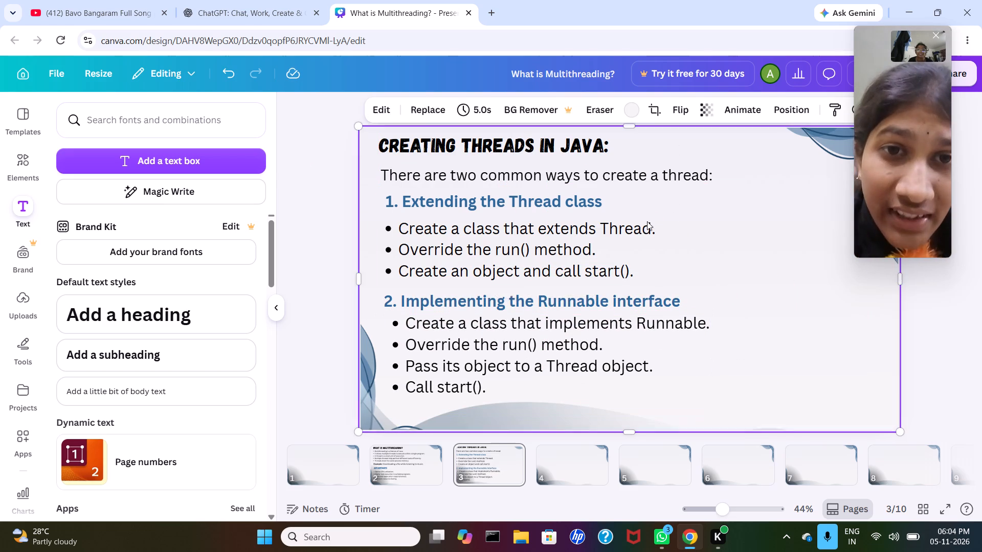
Set the font size of the three-bullet list under "1. Extending the Thread class" to 37.
click(593, 243)
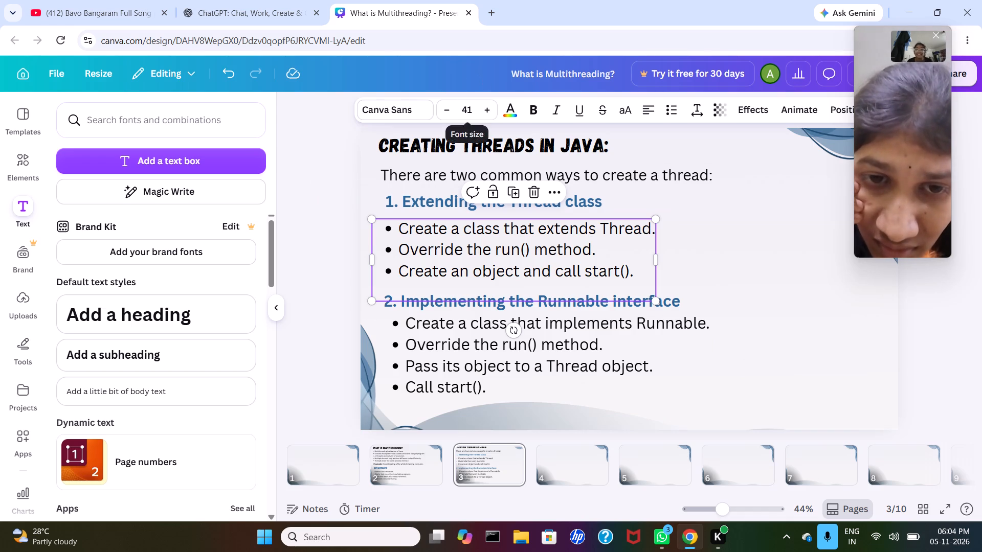
triple_click(450, 116)
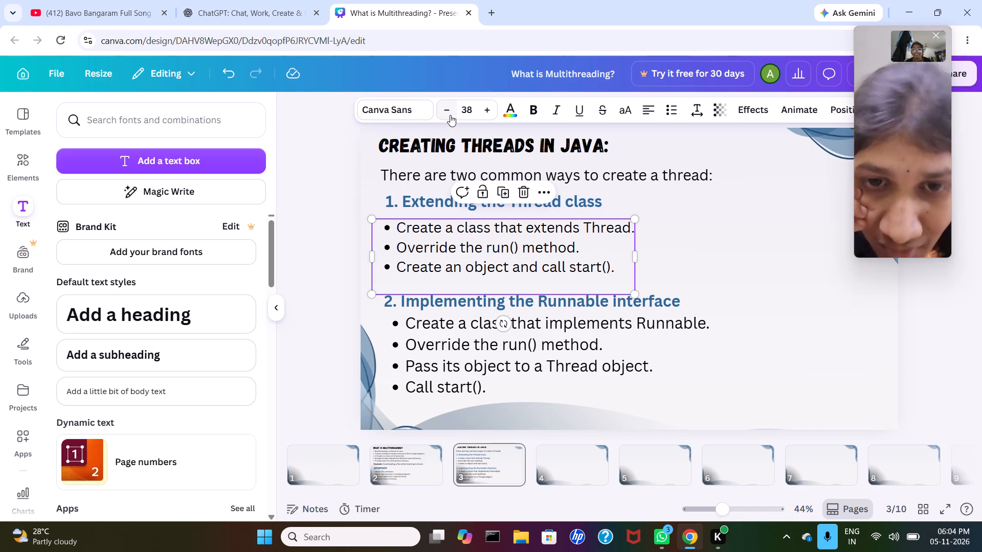
click(445, 113)
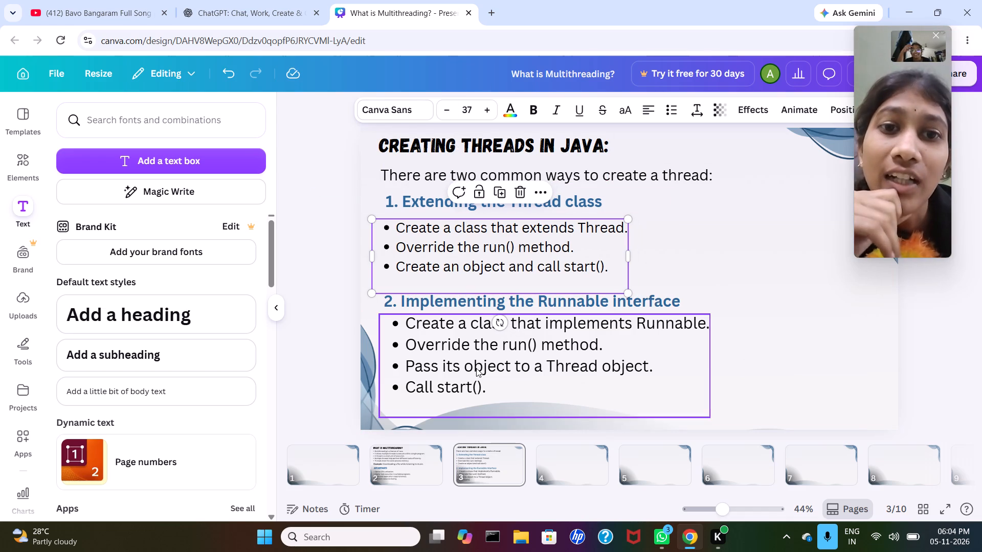
Set the font size of the four-bullet list under "2. Implementing the Runnable interface" to 37.
click(442, 349)
drag(445, 108, 450, 111)
triple_click(450, 111)
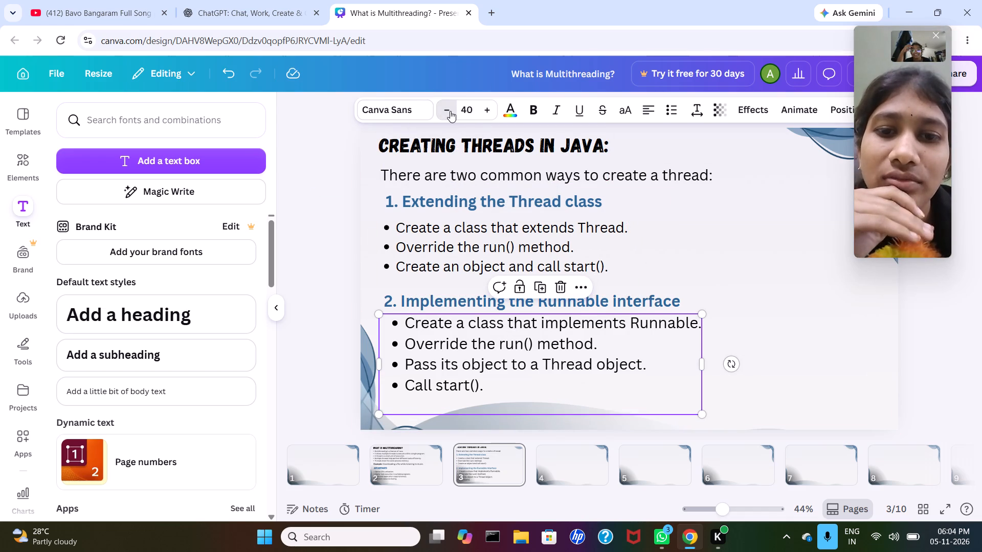
click(450, 111)
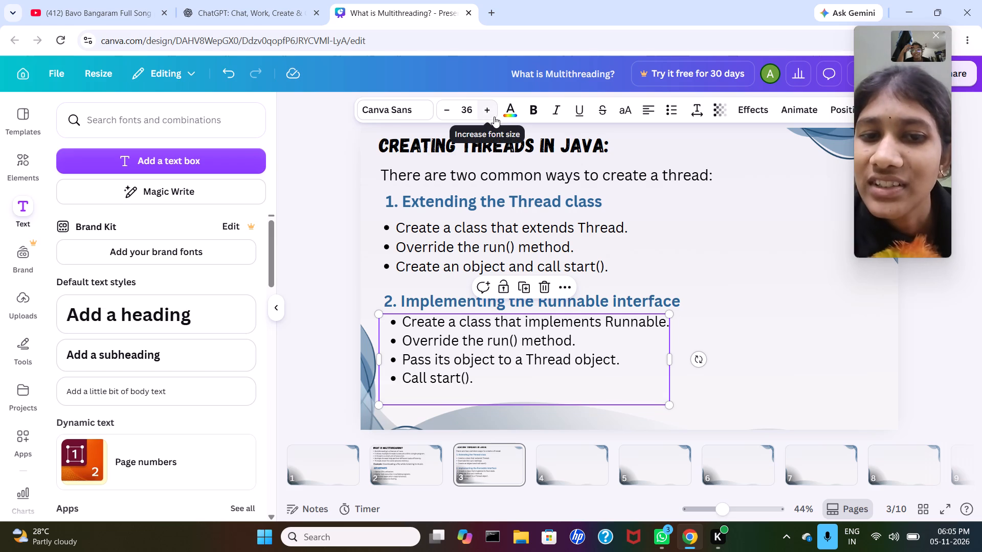
click(492, 114)
click(668, 221)
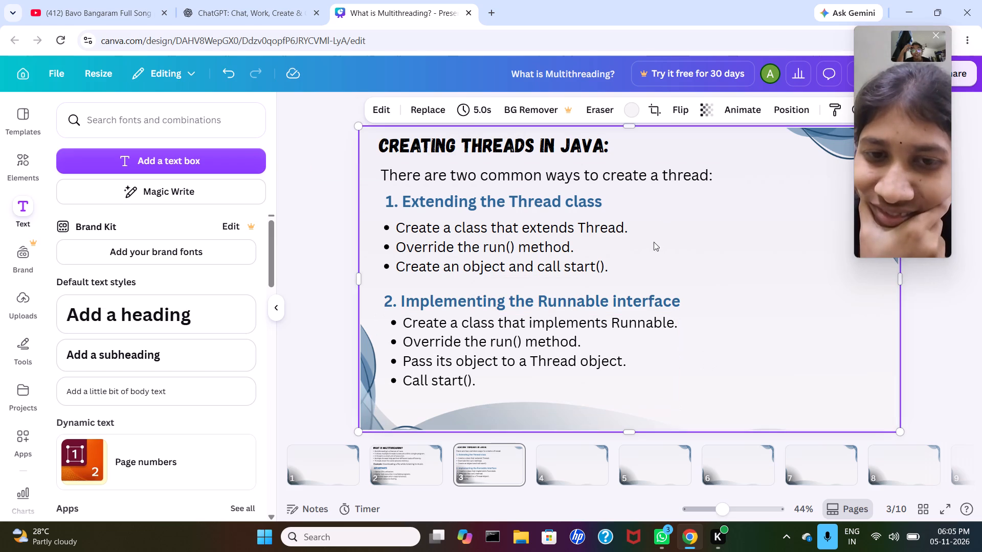
Shift the page 3 title, the introductory line and the "1. Extending the Thread class" subheading slightly right, lined up closely together.
drag(568, 141, 576, 141)
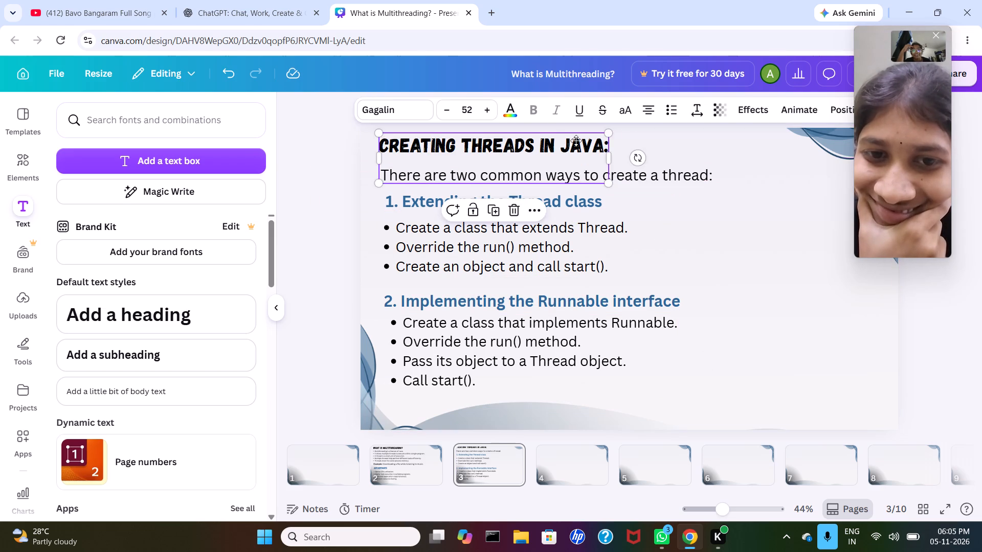
drag(576, 141, 596, 141)
drag(655, 175, 686, 172)
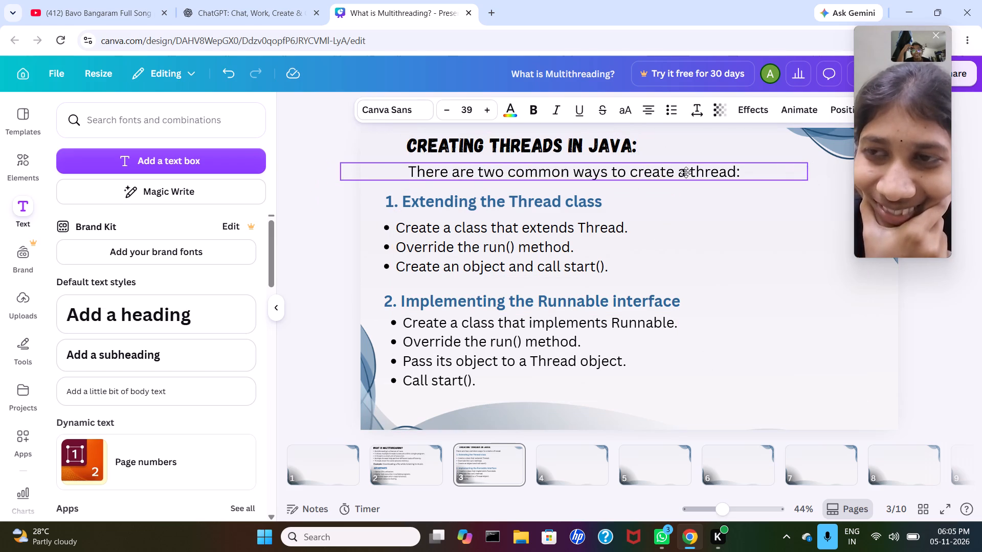
drag(686, 172, 677, 171)
drag(476, 195, 479, 195)
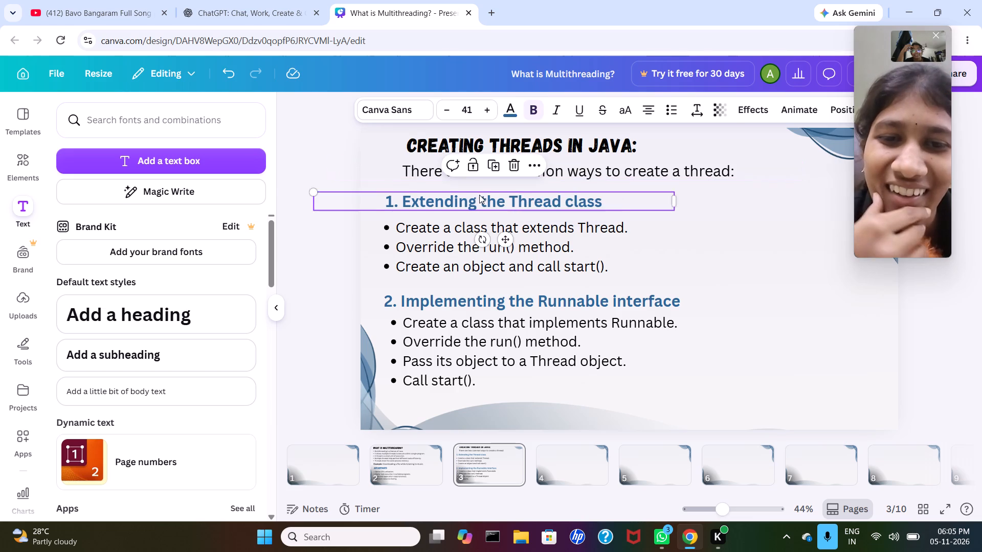
drag(479, 195, 499, 187)
drag(440, 164, 445, 164)
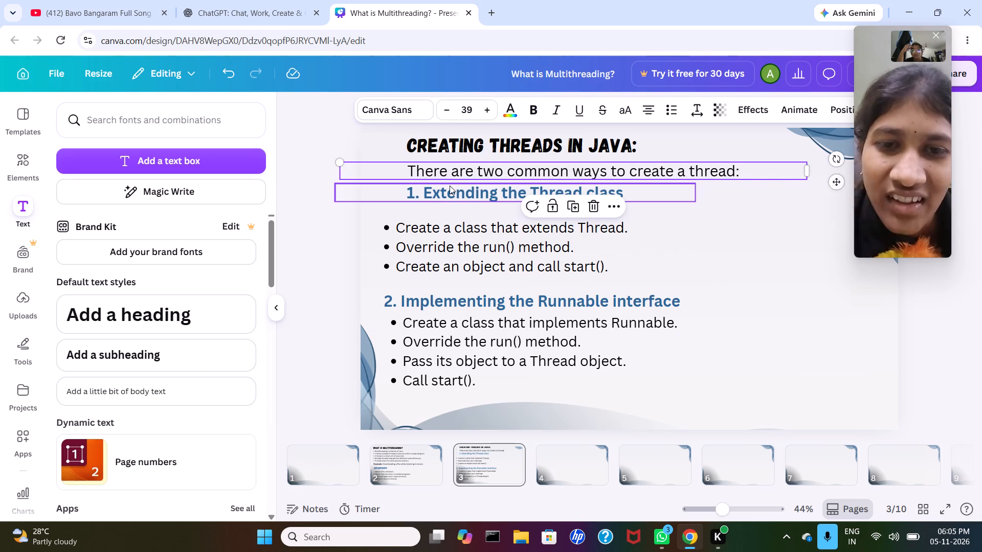
click(451, 186)
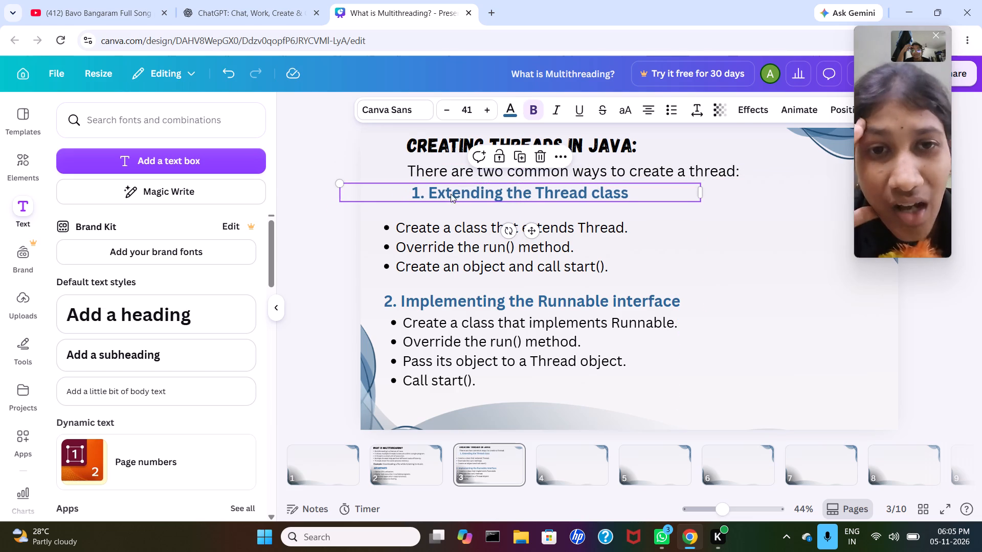
Move the three-bullet Thread list closer beneath its subheading, with the "2. Implementing the Runnable interface" subheading directly below it.
drag(450, 227, 482, 217)
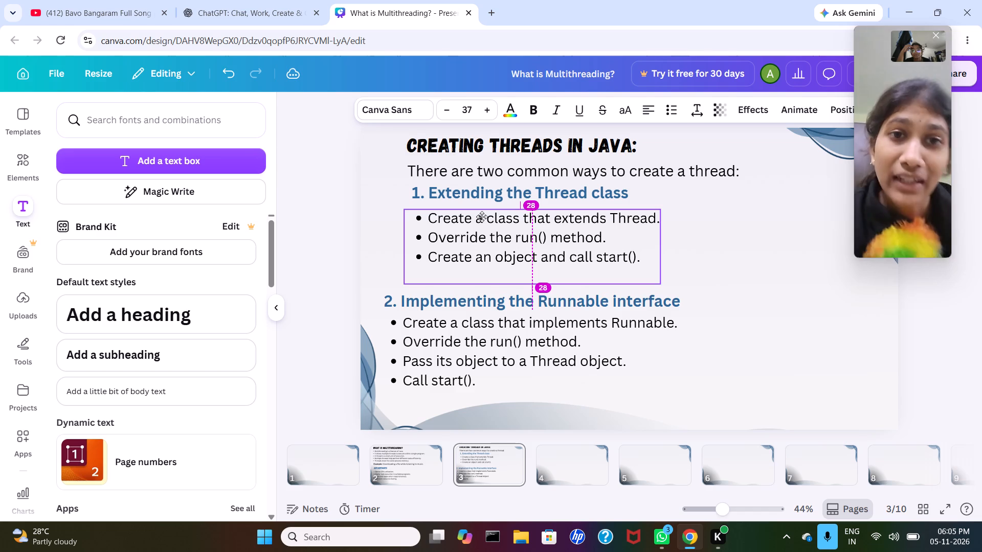
drag(482, 217, 481, 216)
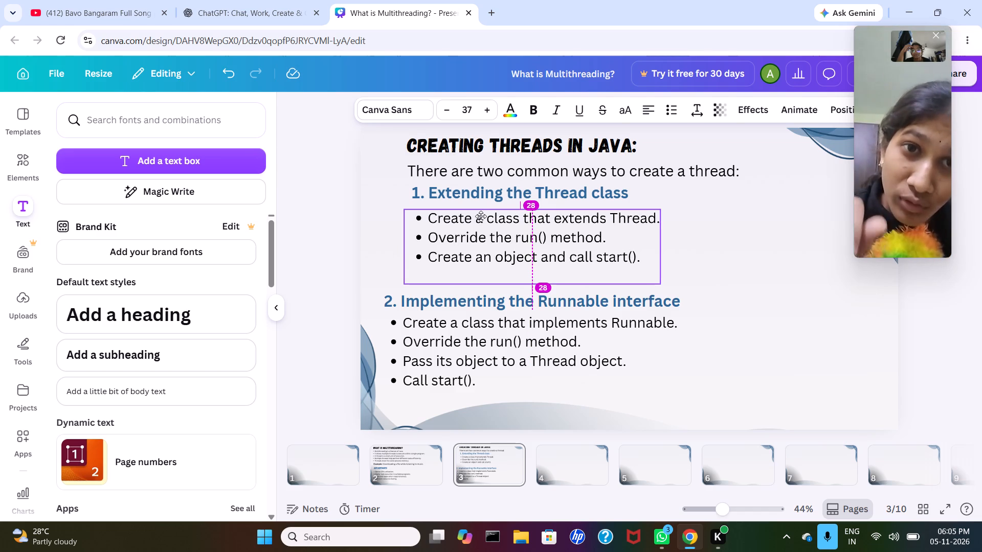
drag(481, 216, 480, 216)
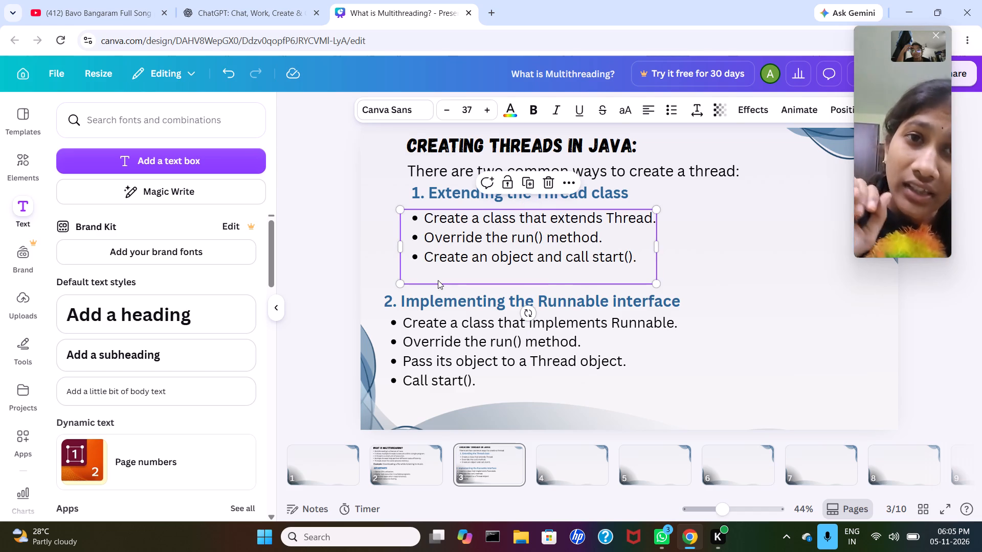
drag(450, 300, 486, 281)
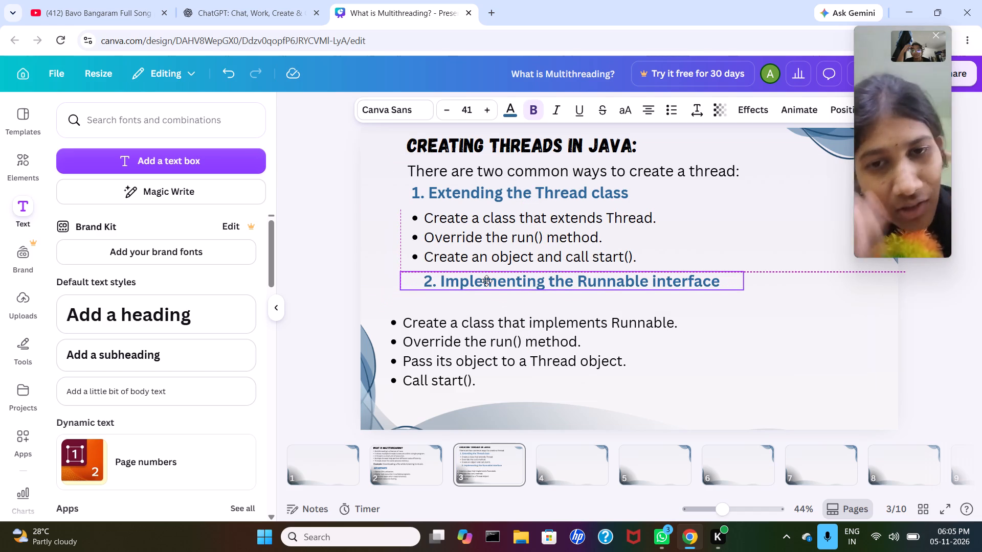
drag(486, 281, 477, 278)
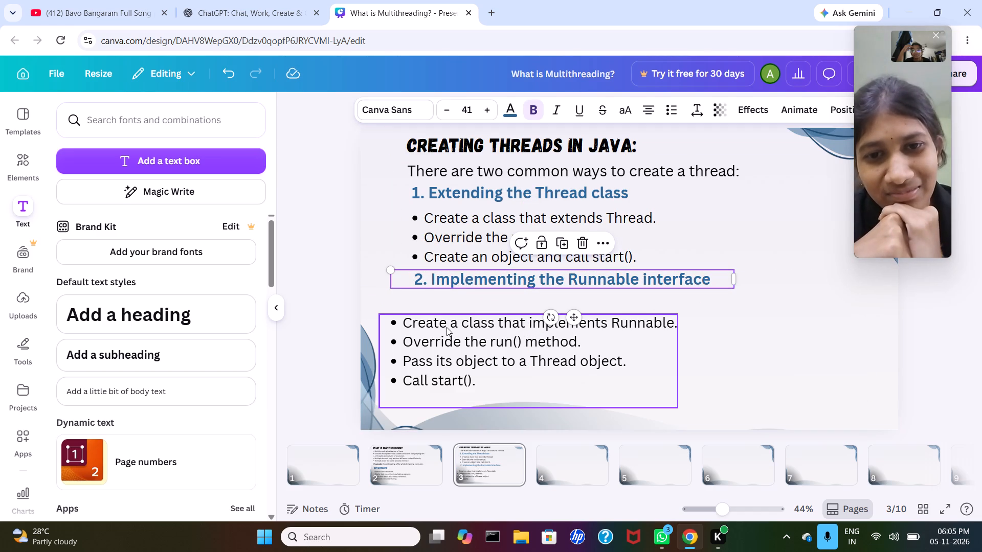
click(454, 275)
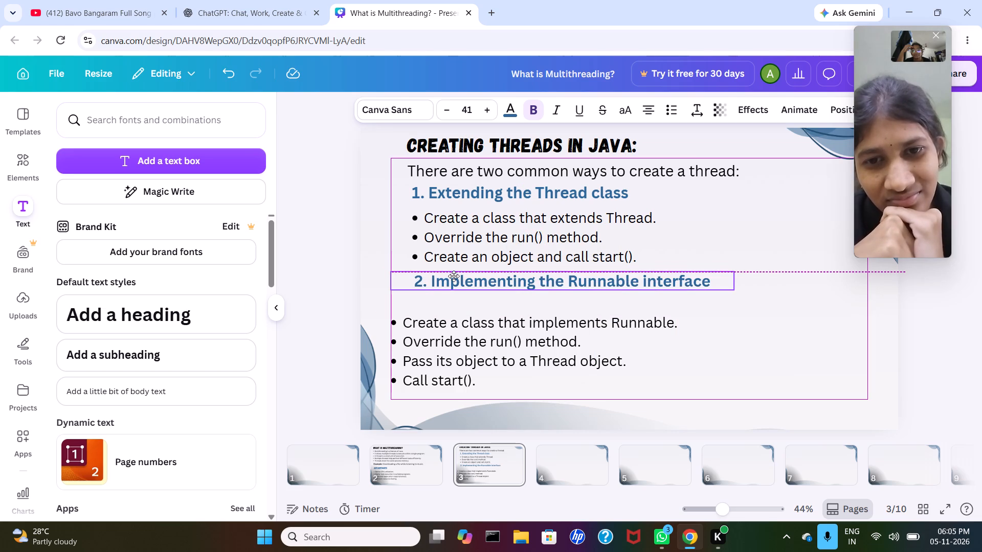
Move the four-bullet Runnable list up and right, indented beneath the "2. Implementing the Runnable interface" subheading.
drag(447, 327, 477, 313)
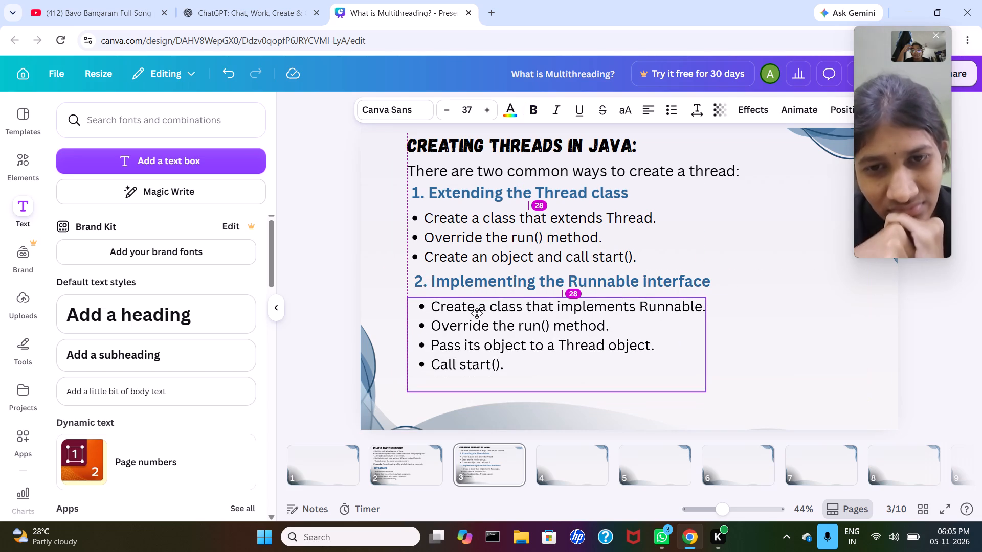
drag(477, 313, 480, 315)
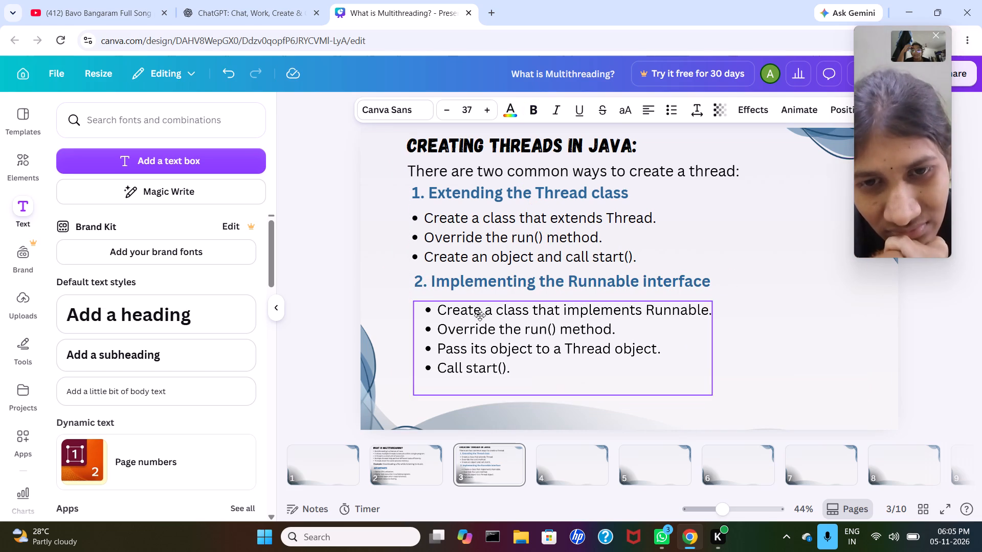
drag(480, 315, 477, 314)
click(460, 196)
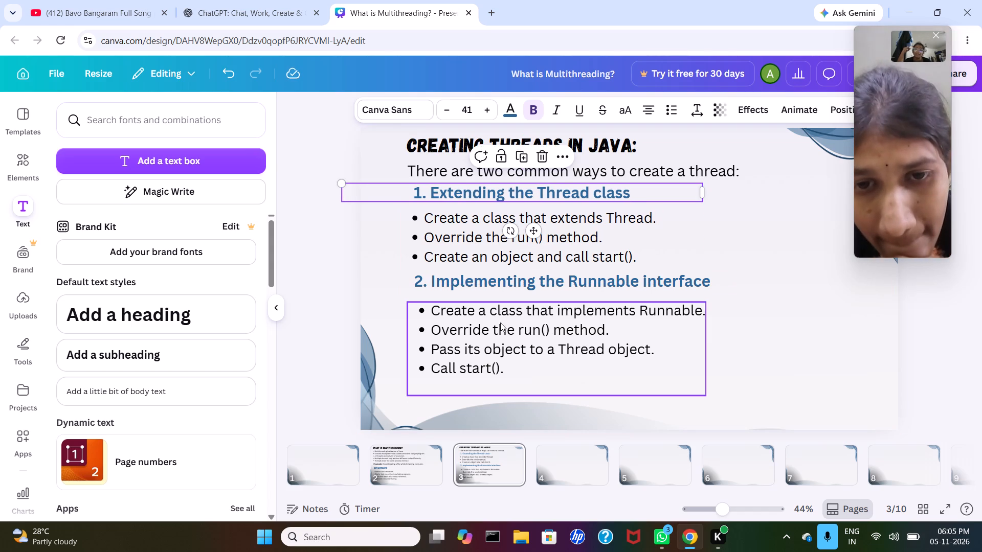
drag(500, 325, 497, 317)
click(760, 249)
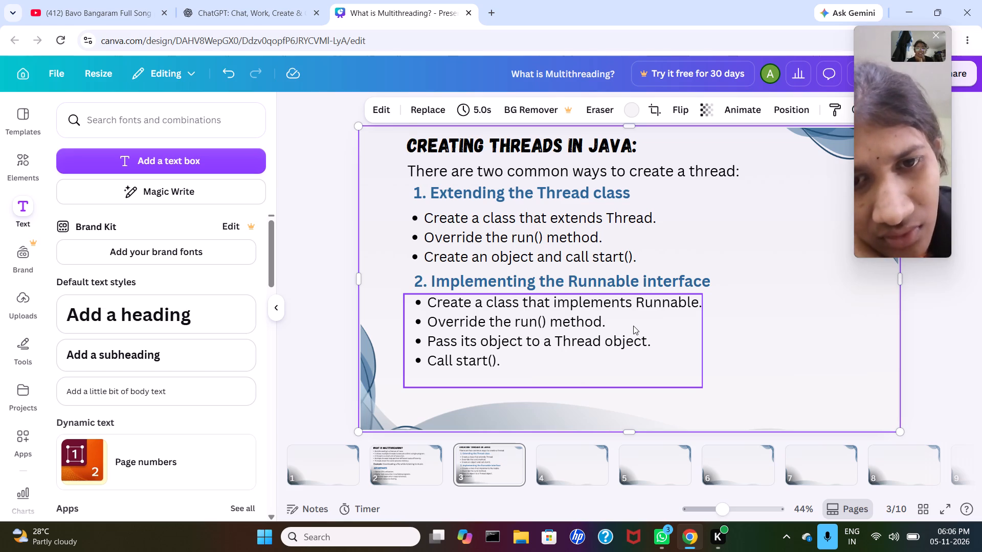
Space out both lists and their subheadings on page 3 by nudging each slightly down, with the first section slightly further right.
drag(594, 328, 593, 338)
drag(481, 272, 475, 277)
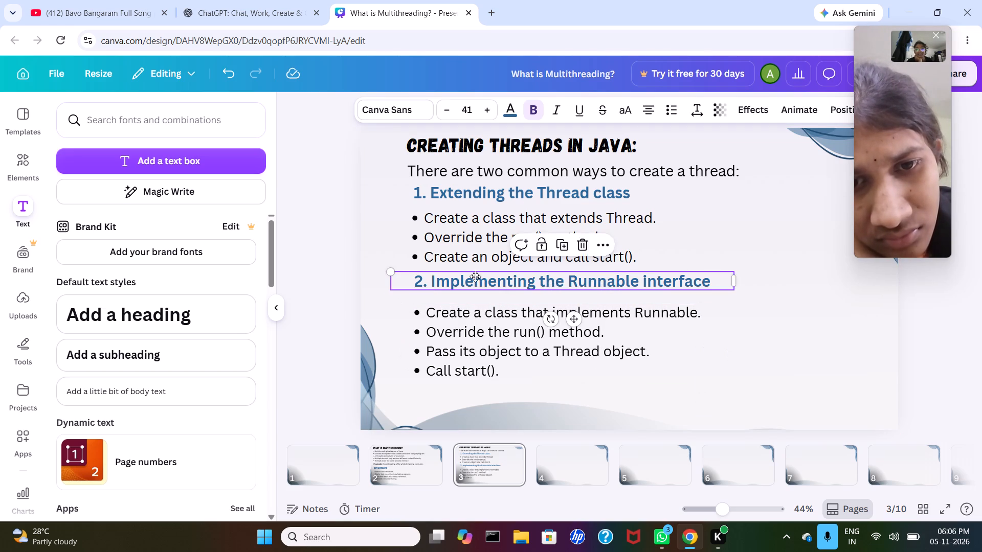
drag(475, 277, 481, 279)
drag(463, 253, 468, 255)
drag(461, 192, 468, 193)
click(468, 193)
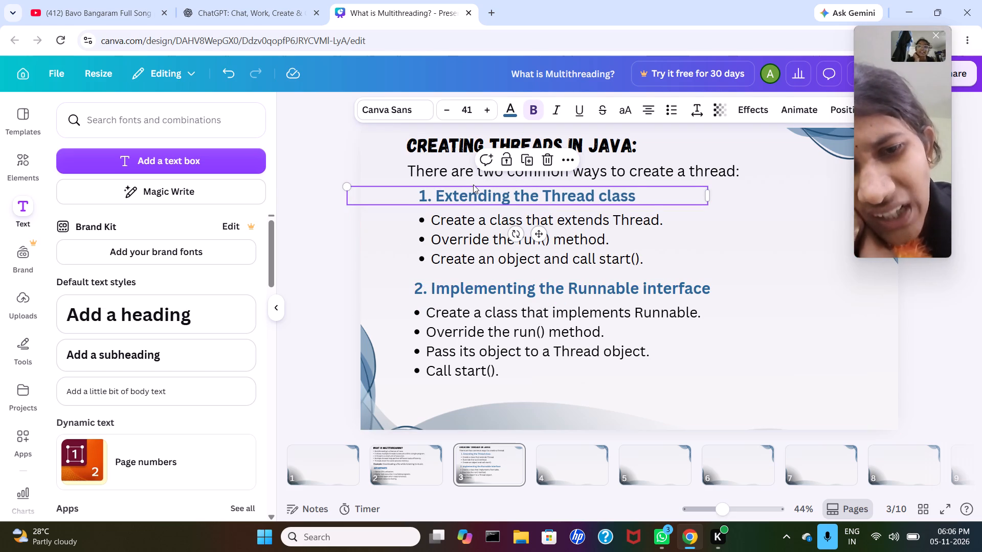
Align the introductory line and the "Creating Threads in Java:" title with the left edge of the first subheading.
drag(471, 174, 480, 173)
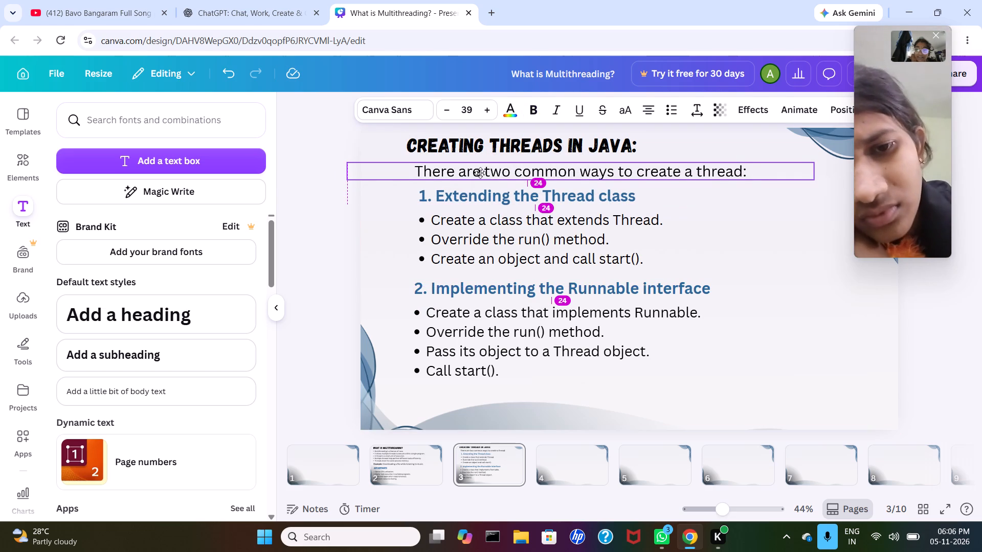
drag(480, 173, 483, 175)
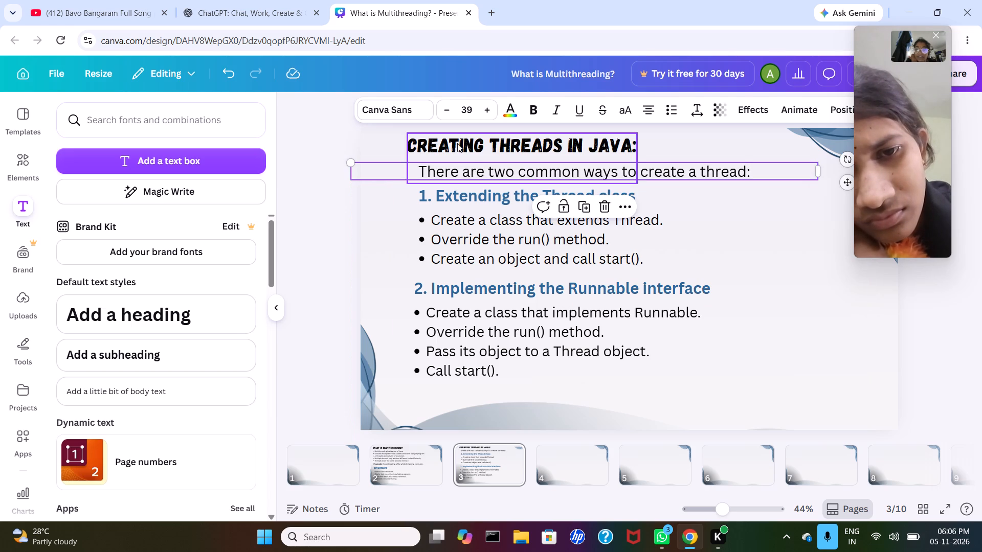
drag(459, 145, 474, 146)
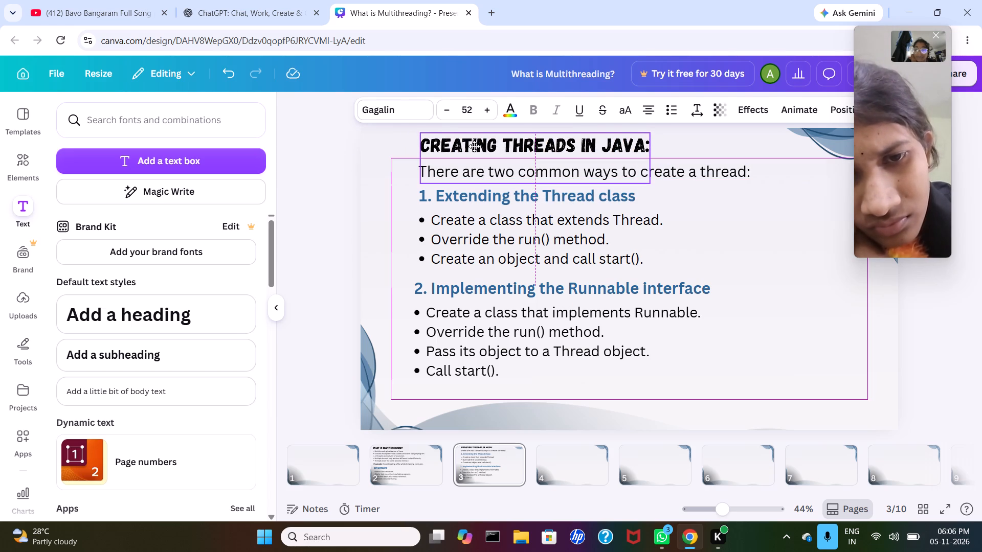
drag(474, 146, 472, 147)
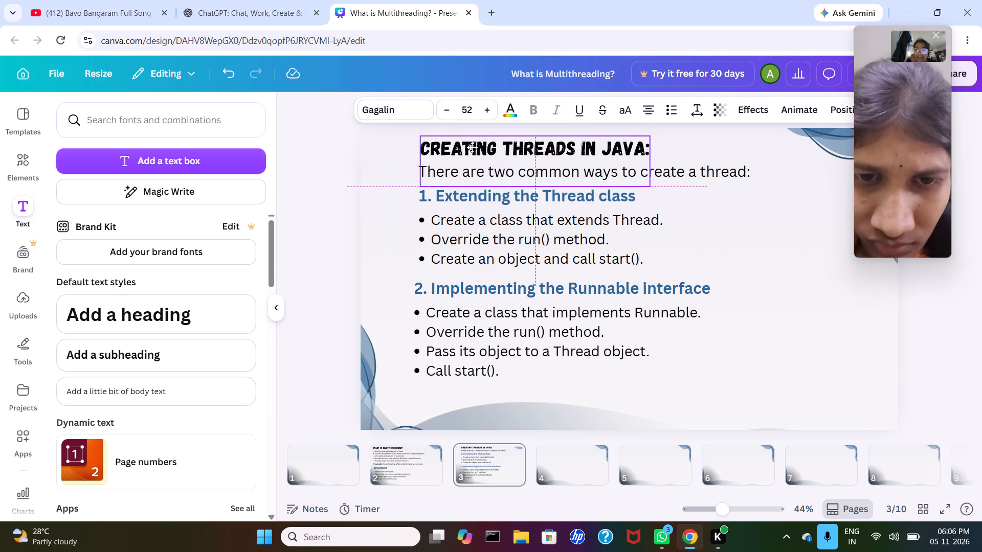
drag(472, 147, 471, 144)
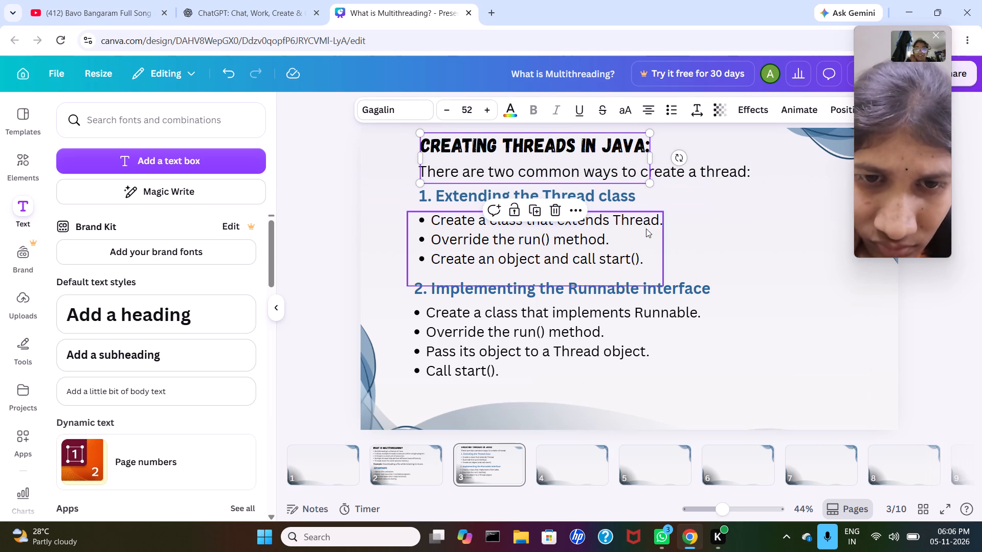
click(699, 228)
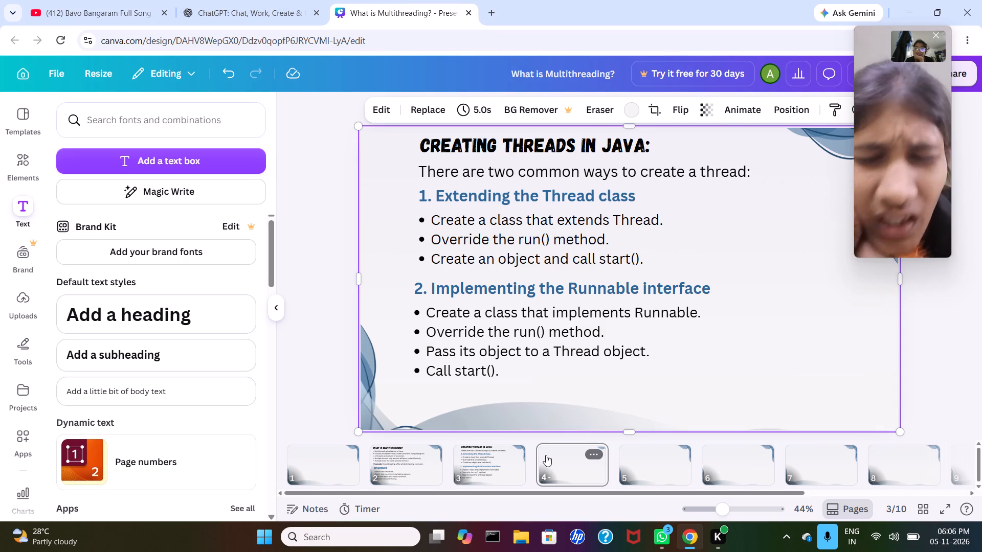
Add a body text box on page 4 containing the copied MyThread and Main class code.
click(173, 390)
key(ctrl+v)
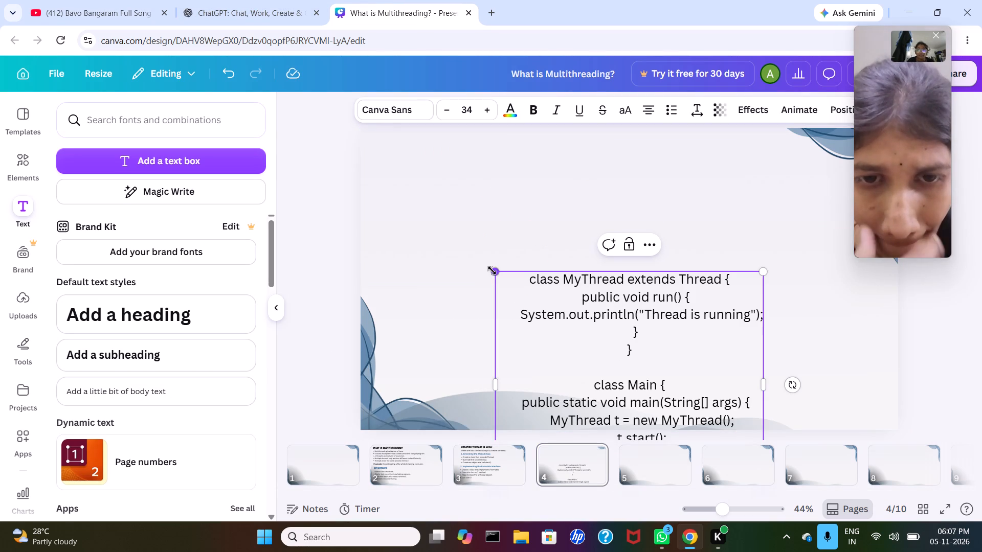
Try to adjust the pasted code block on page 4 up and to the left.
drag(512, 316, 504, 293)
click(519, 305)
drag(543, 348, 519, 331)
click(519, 331)
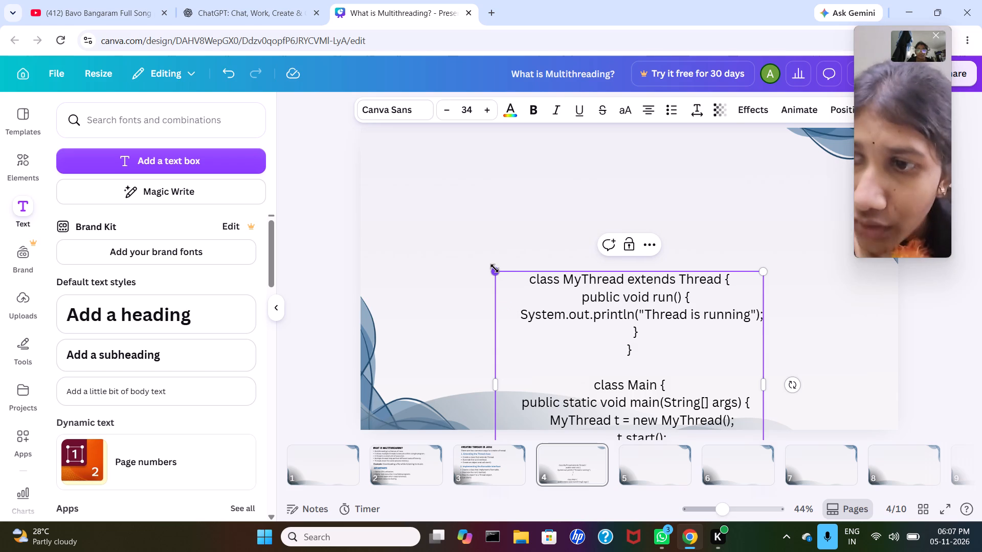
Enlarge the MyThread code text box on page 4 to a font size of about 35.9.
drag(495, 268, 483, 252)
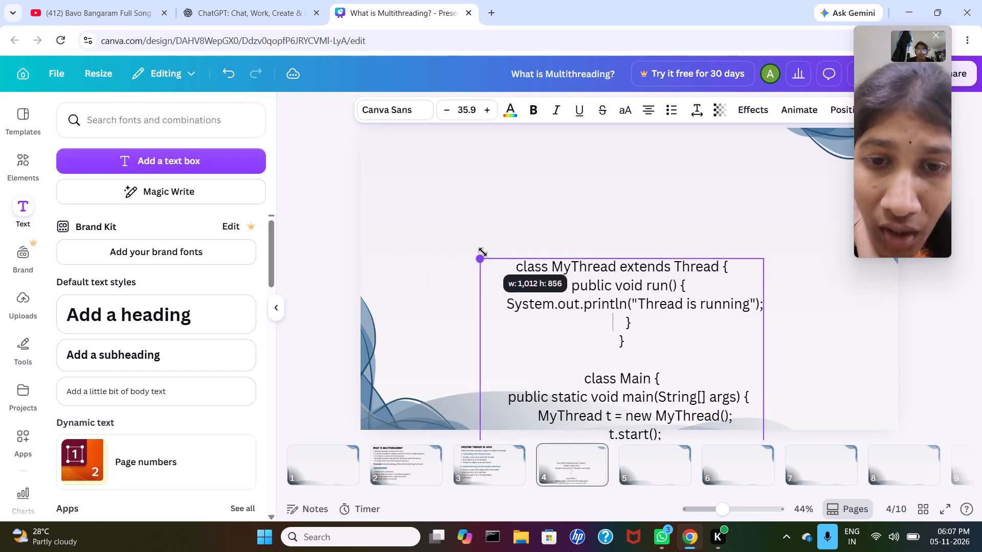
Move the MyThread code block up and left so the whole code fits within page 4.
drag(622, 294, 610, 327)
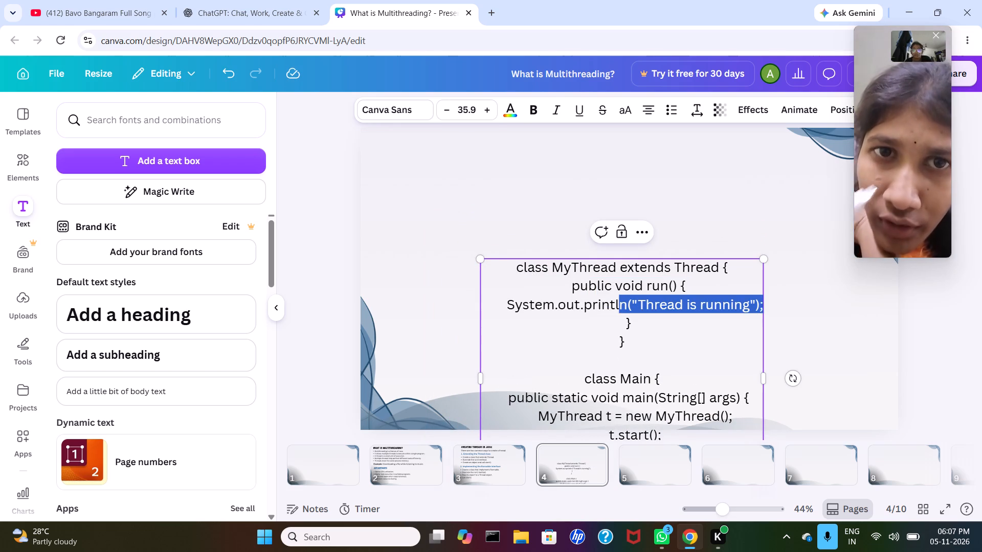
drag(610, 327, 631, 328)
click(631, 328)
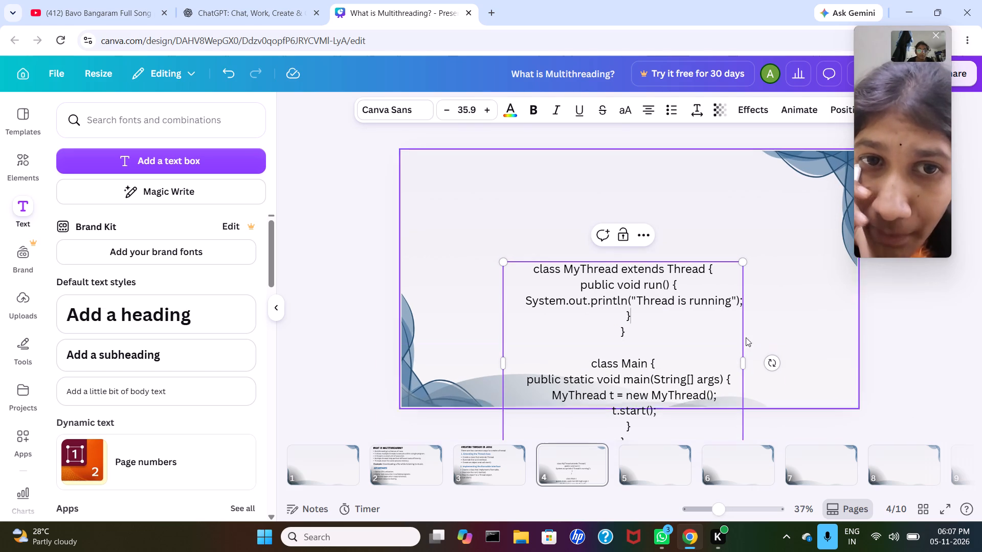
drag(740, 326, 743, 313)
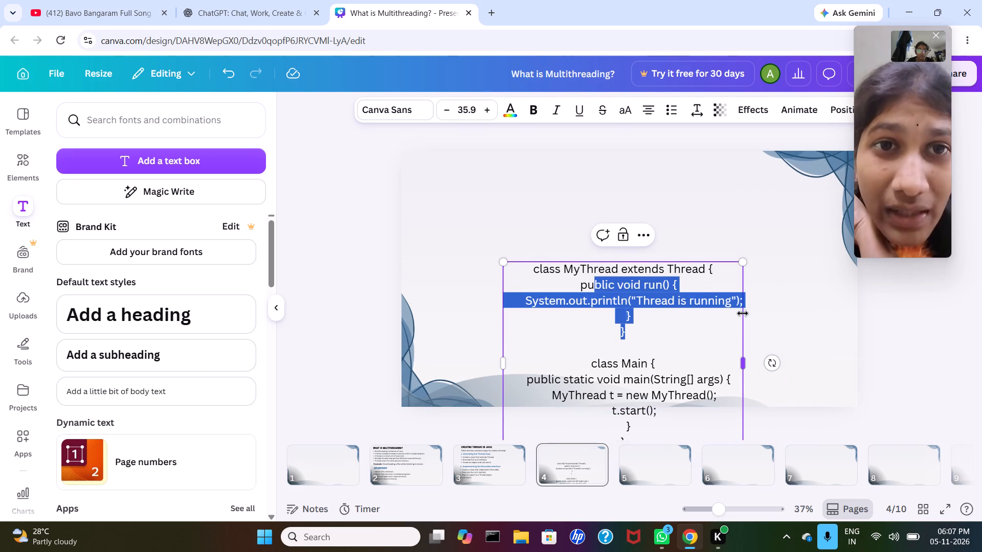
drag(743, 313, 743, 313)
click(757, 301)
drag(636, 333, 591, 235)
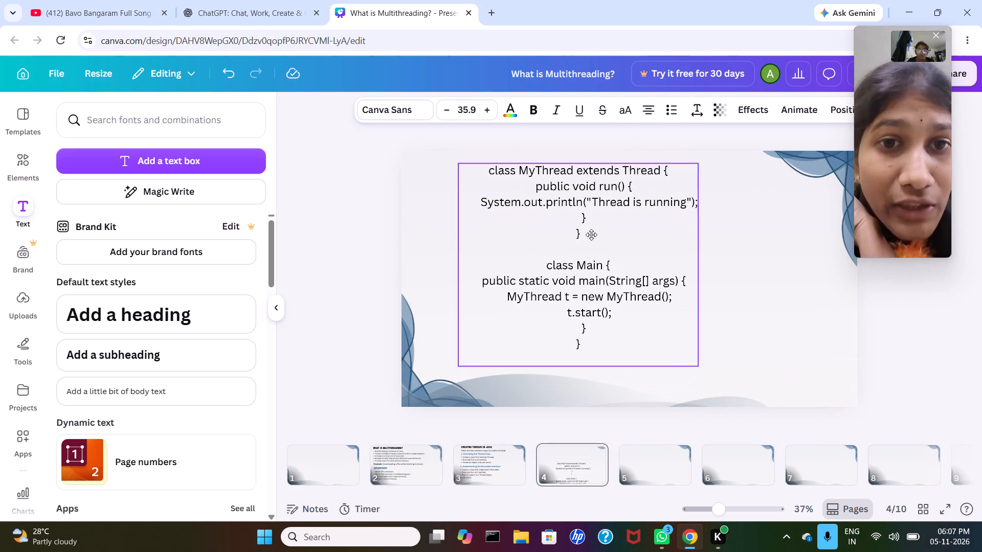
drag(591, 235, 604, 240)
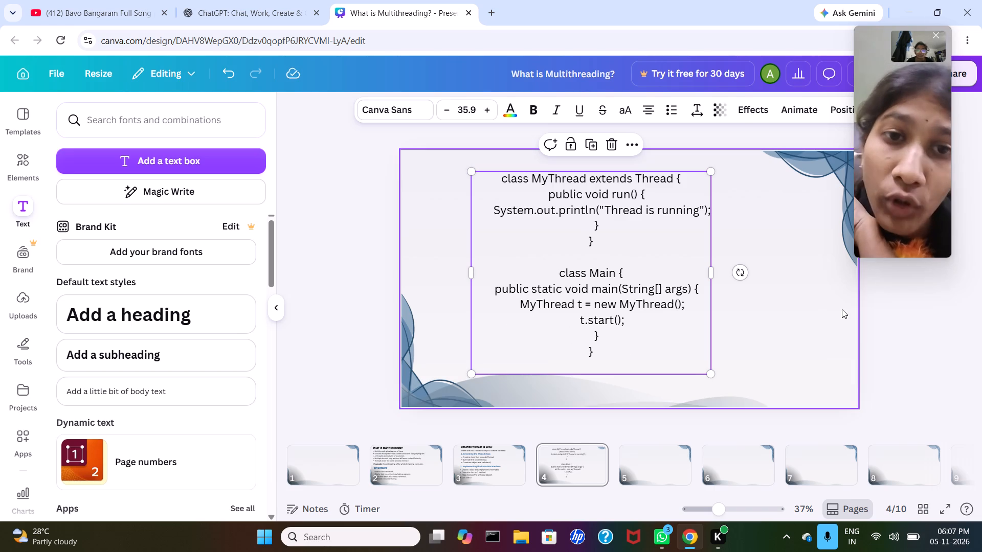
Widen the MyThread code text box slightly towards the right side of page 4.
drag(713, 274, 721, 271)
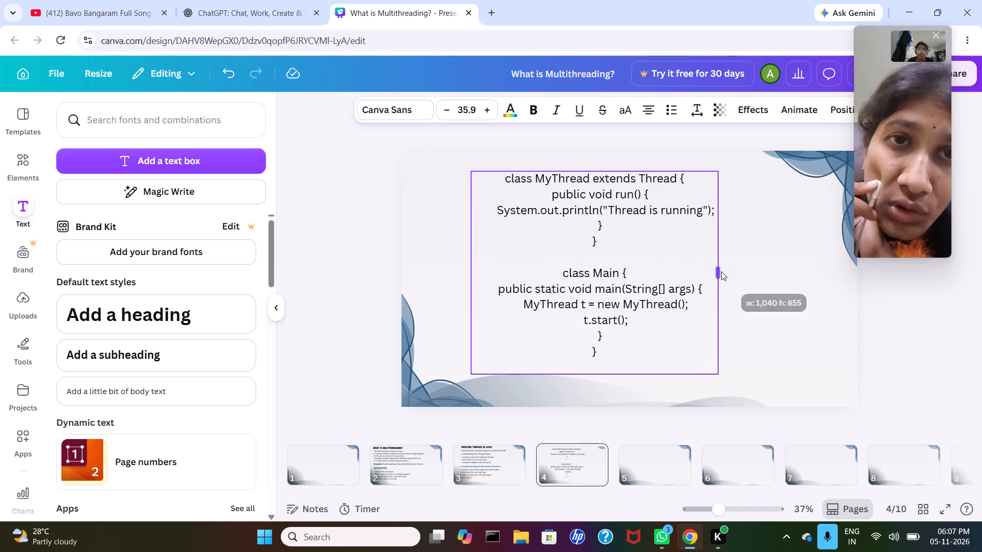
drag(721, 271, 728, 271)
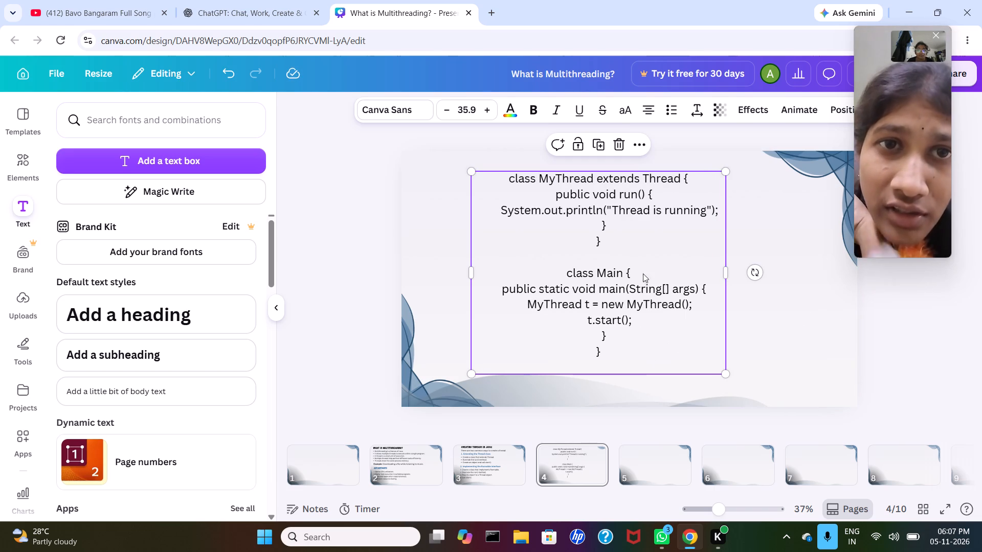
Move the MyThread code block slightly down and to the right on page 4, leaving room for a heading above it.
click(449, 219)
drag(520, 220, 524, 232)
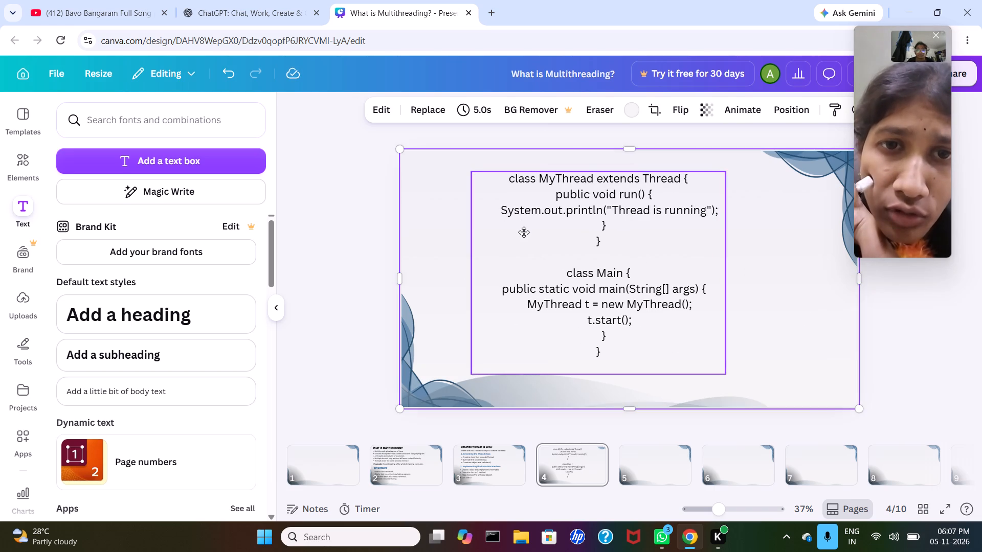
drag(524, 232, 527, 241)
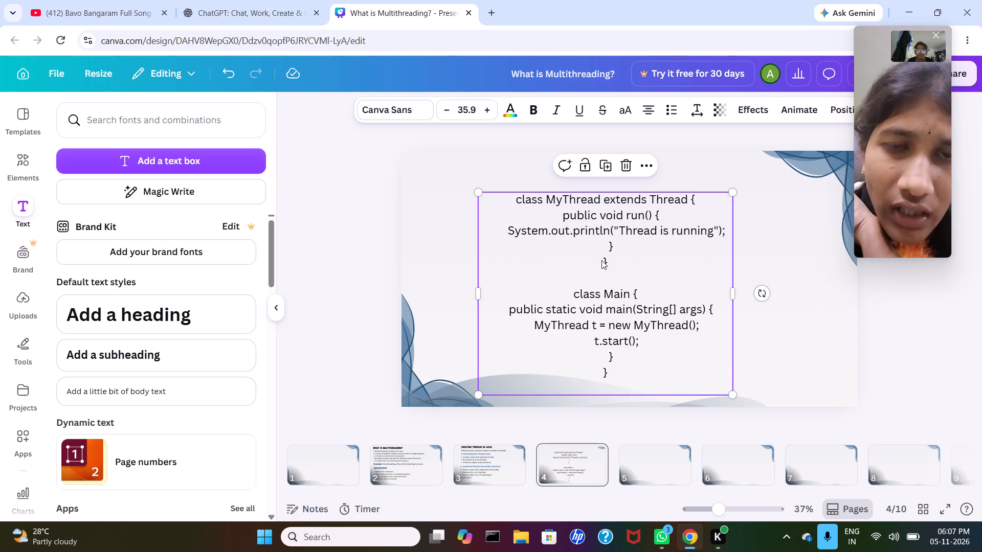
Add a subheading reading "Example:" to page 4.
click(197, 361)
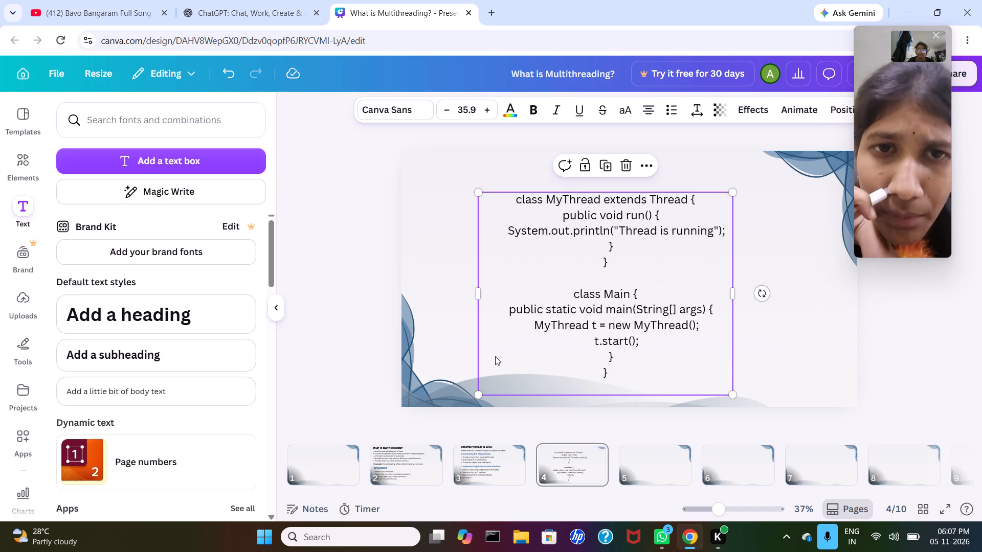
click(209, 360)
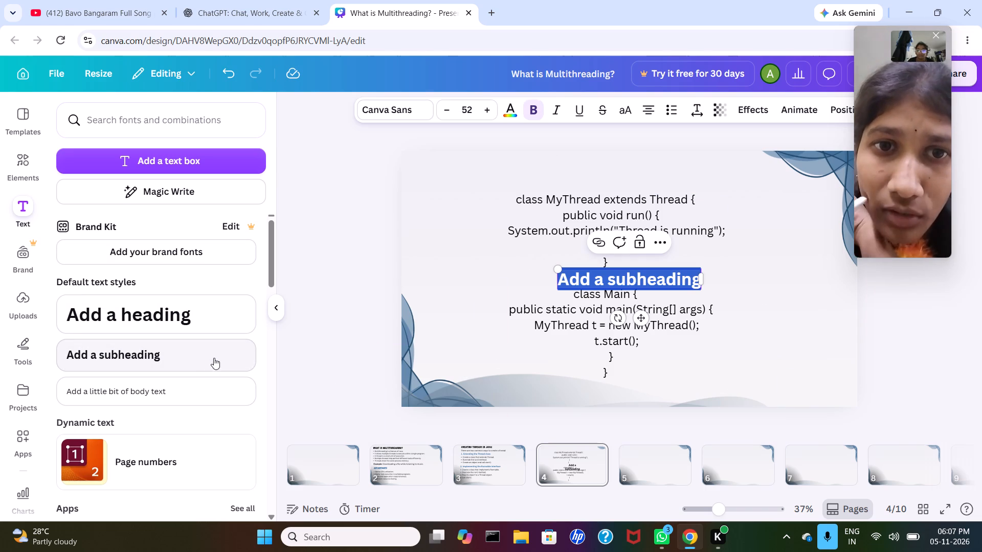
key(shift+e)
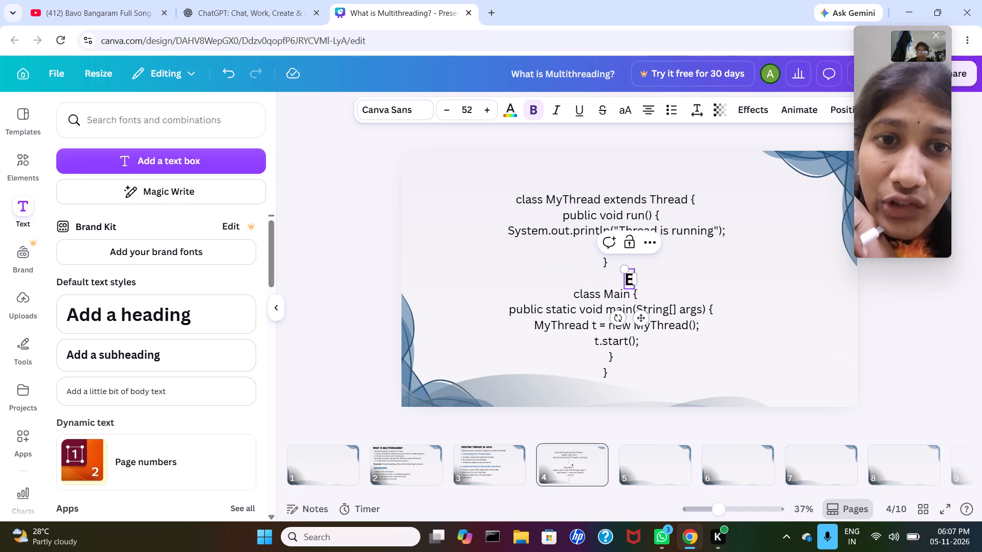
key(x)
text(a ple)
key(BackSpace)
key(BackSpace)
key(BackSpace)
key(BackSpace)
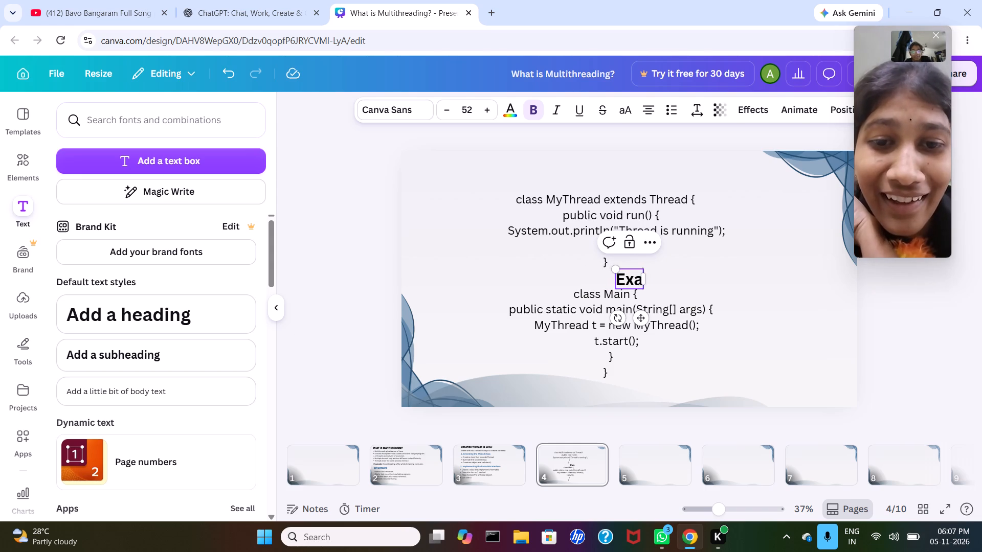
text(mple)
key(shift+quotedbl)
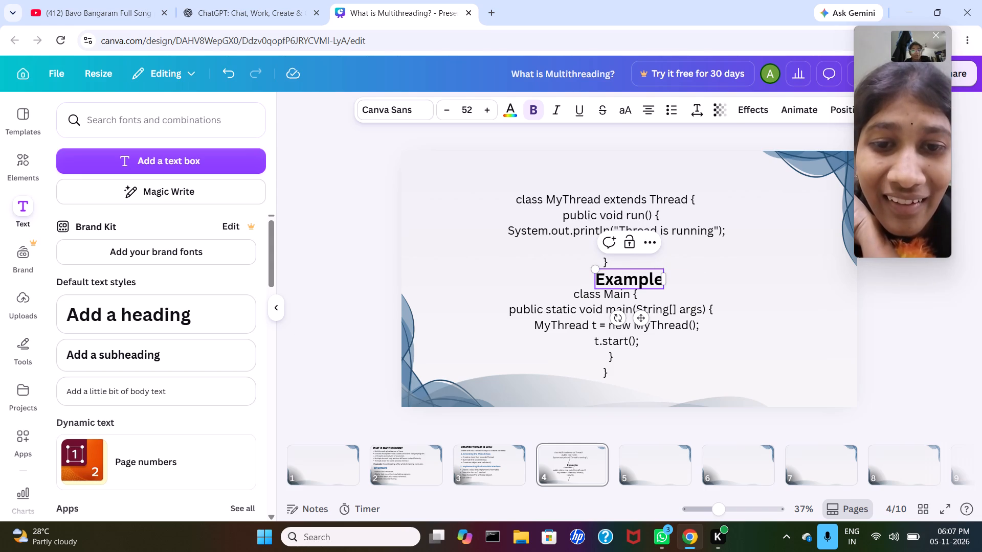
key(BackSpace)
key(shift+colon)
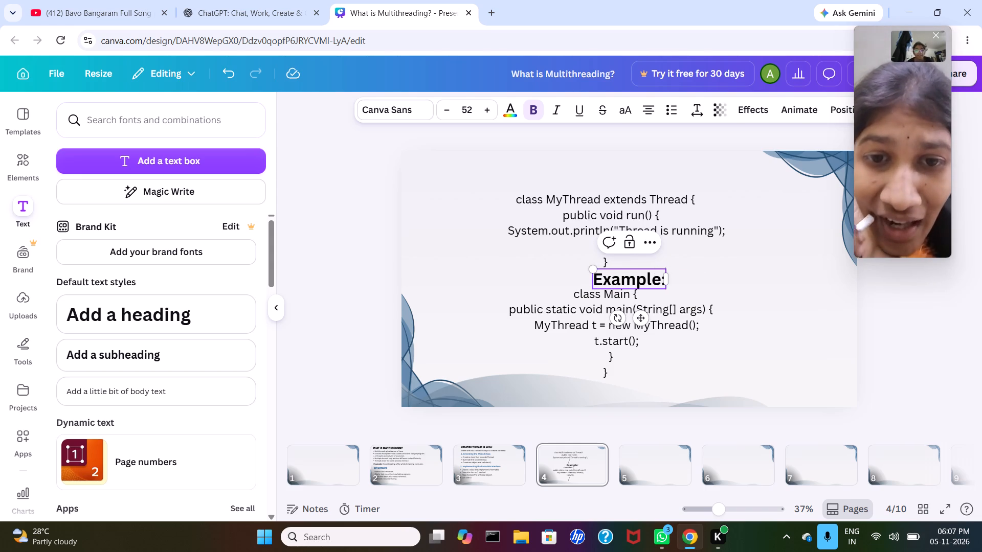
Move the "Example:" subheading above the code block, near the upper-left corner of page 4.
click(726, 286)
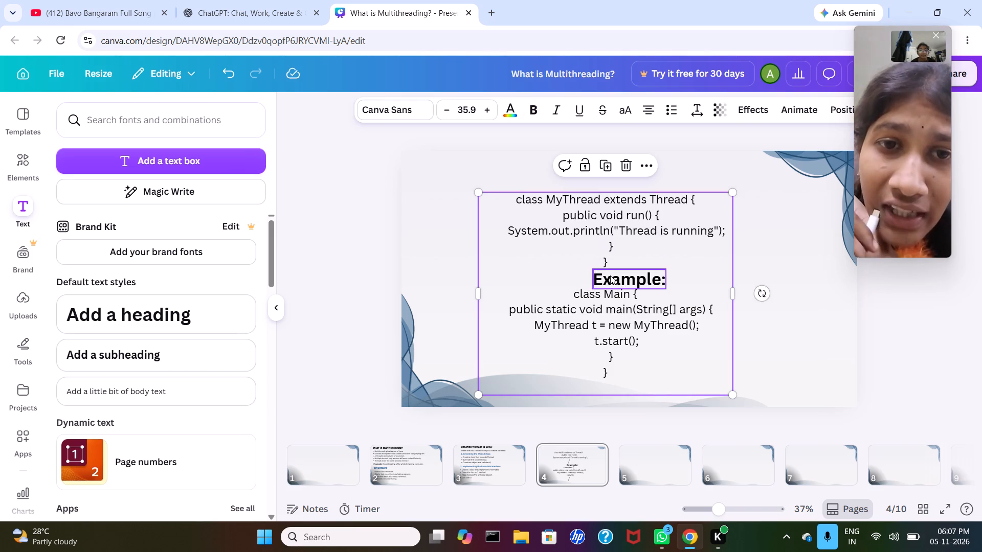
drag(611, 275, 464, 169)
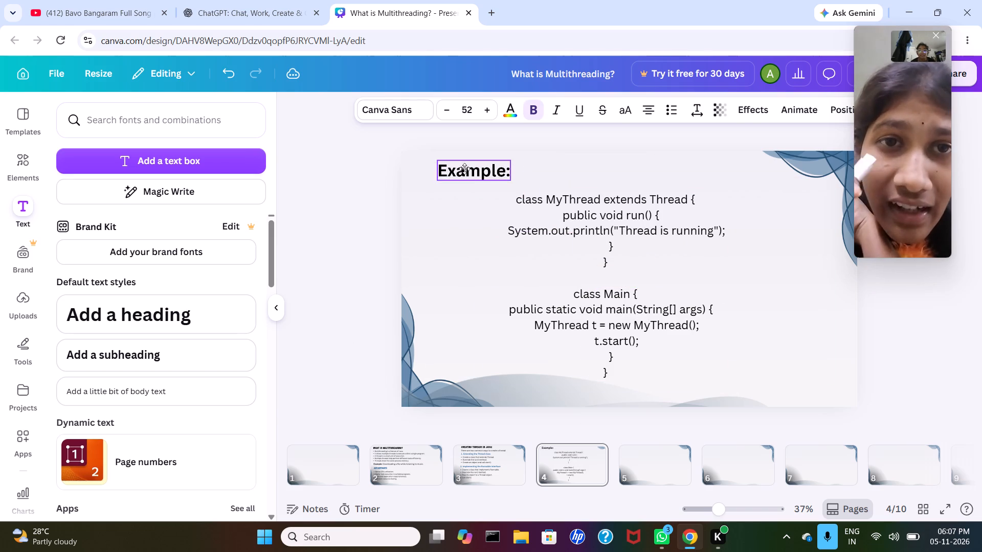
drag(464, 169, 466, 170)
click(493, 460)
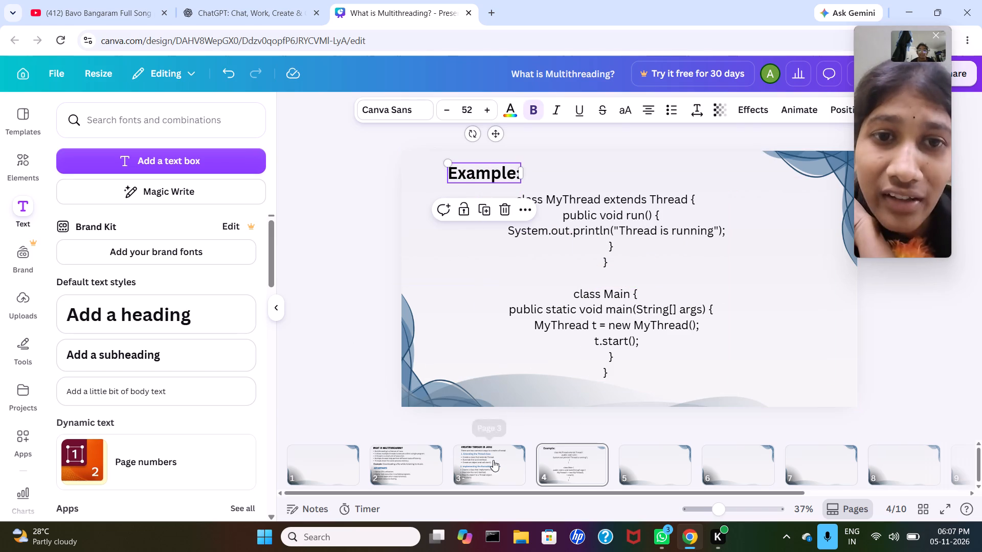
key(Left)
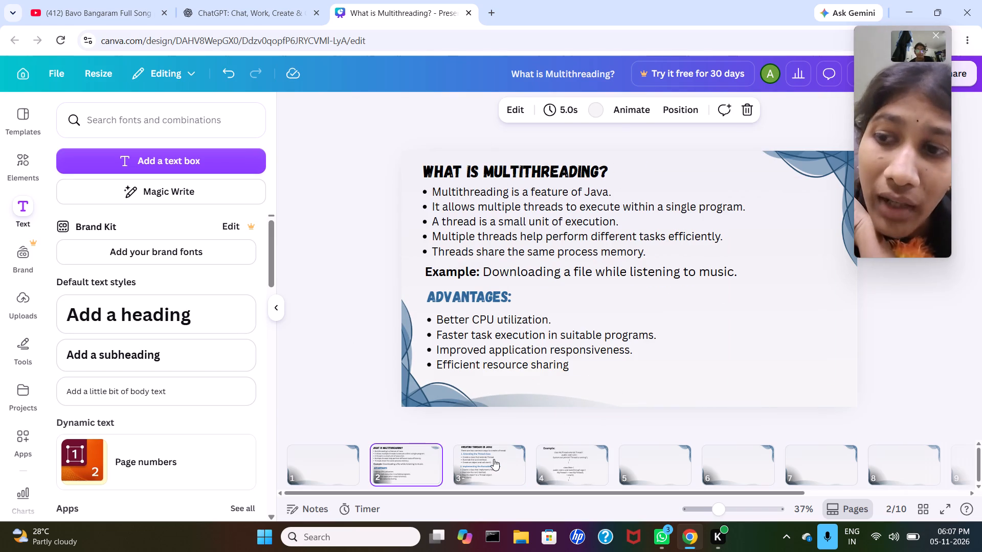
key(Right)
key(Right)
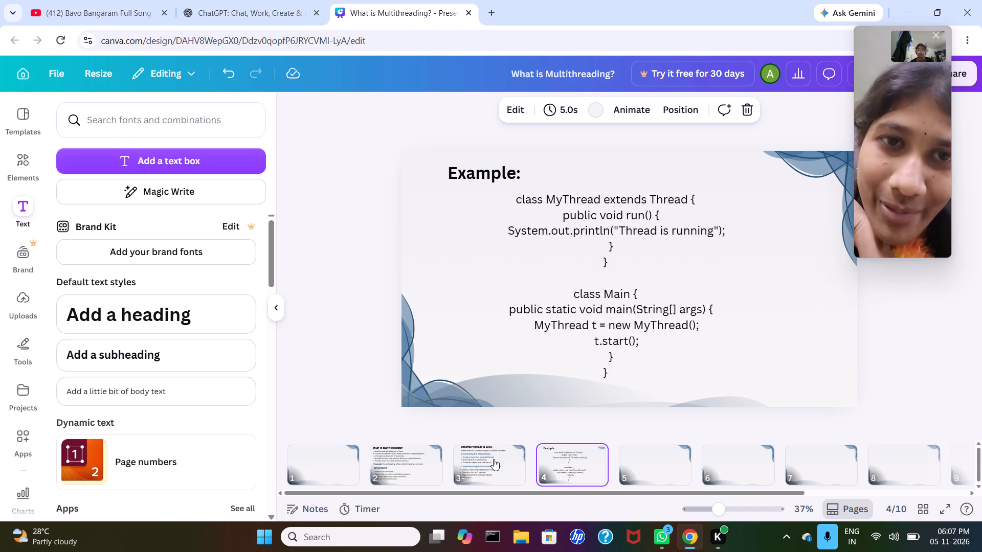
Go to the blank page 5.
click(666, 464)
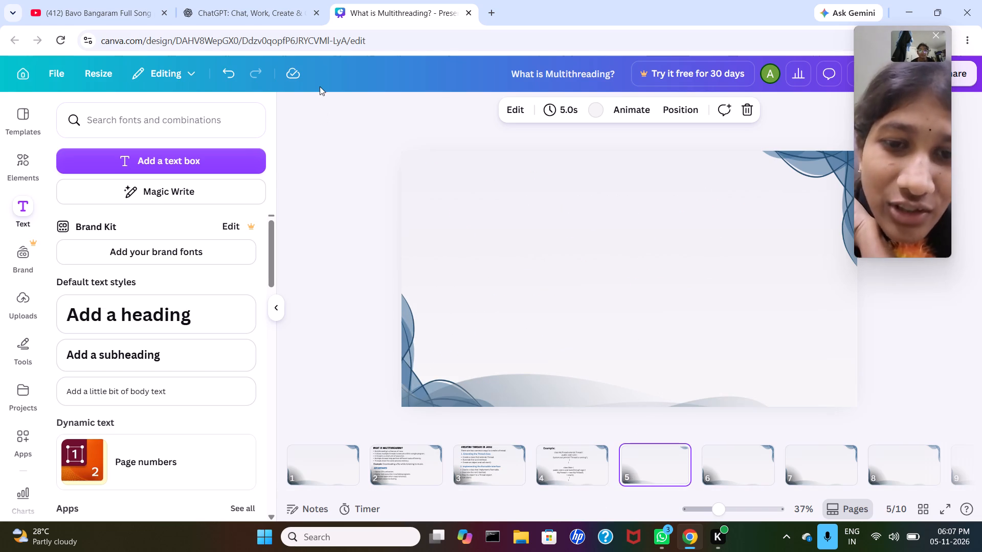
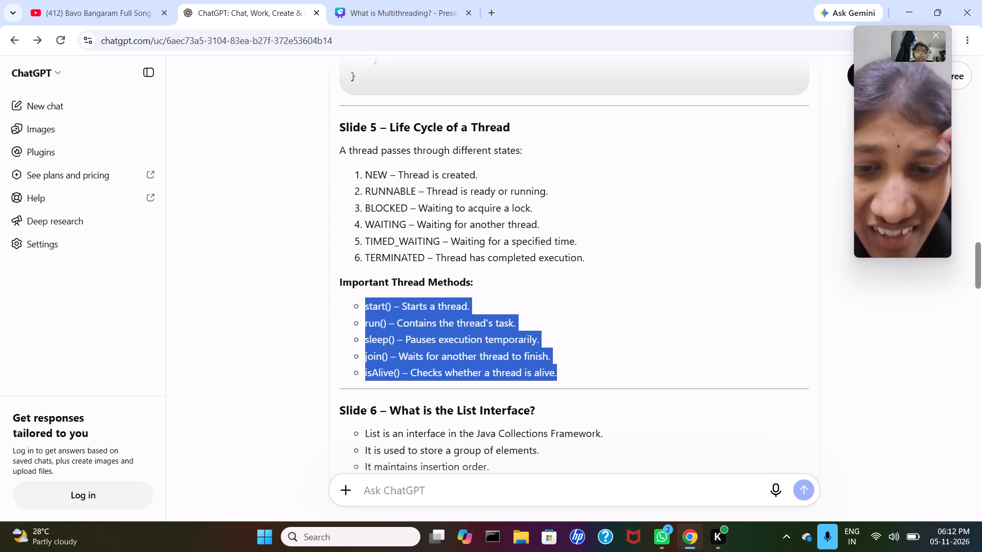
Copy the five thread methods, start() to isAlive(), from ChatGPT's Slide 5 and return to Canva page 5.
key(ctrl+c)
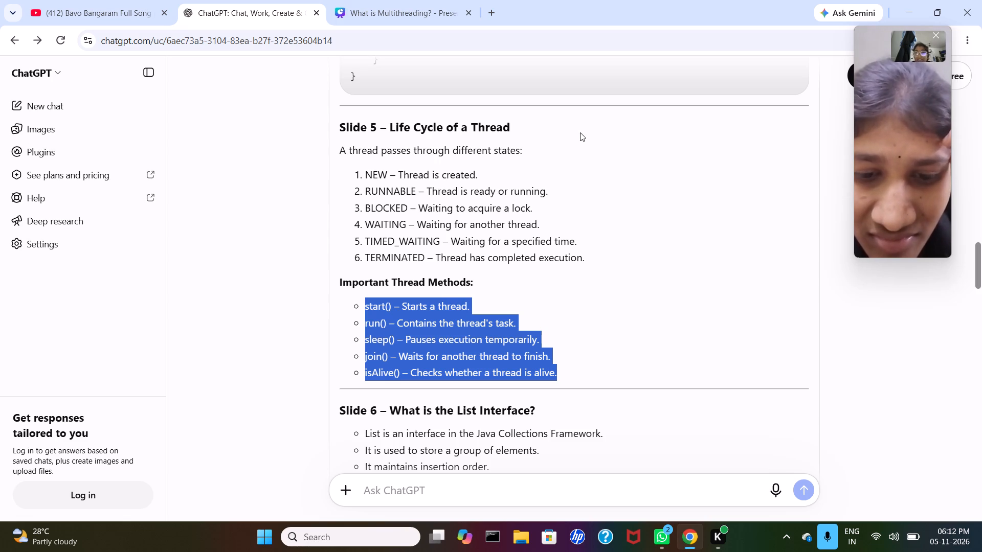
click(426, 13)
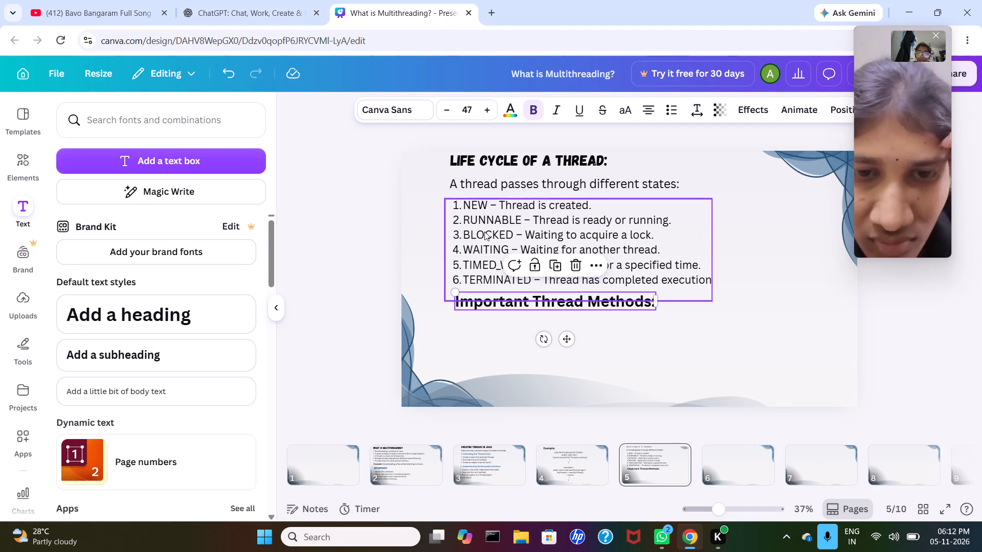
Set the font size of the numbered thread states list on page 5 to 31.
click(468, 228)
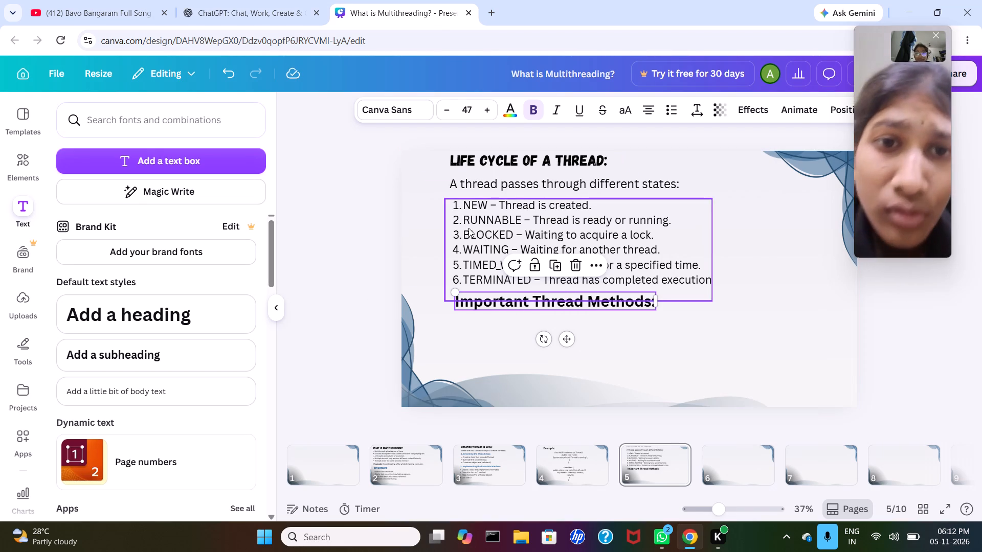
click(452, 106)
double_click(452, 106)
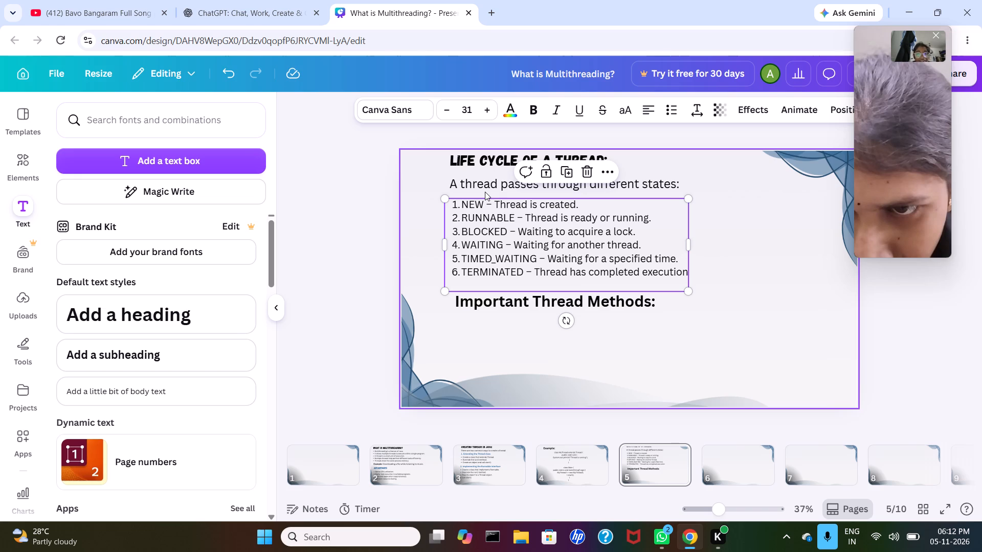
click(622, 353)
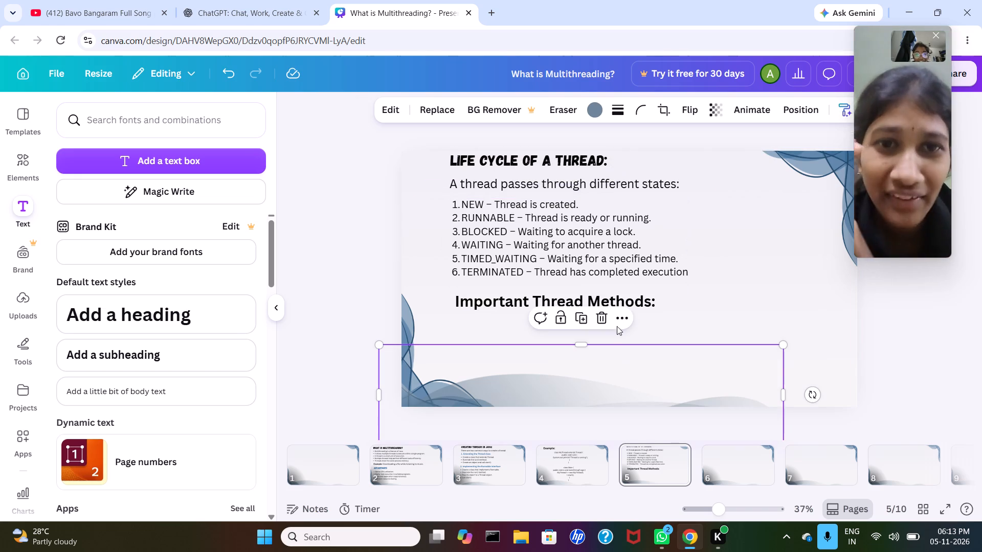
Move the "Important Thread Methods:" heading on page 5 slightly up, closer to the thread states list.
click(589, 158)
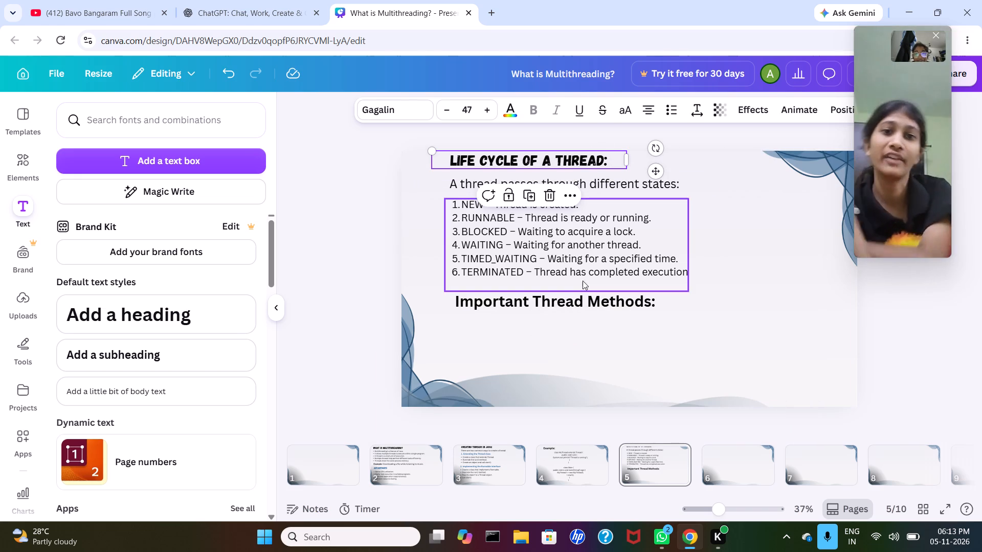
click(583, 296)
drag(583, 296, 582, 288)
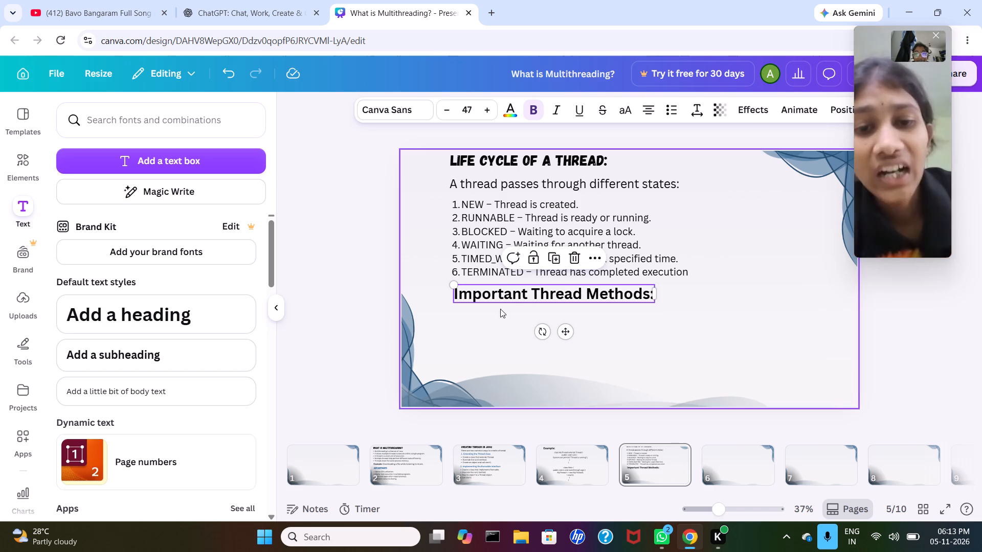
click(459, 292)
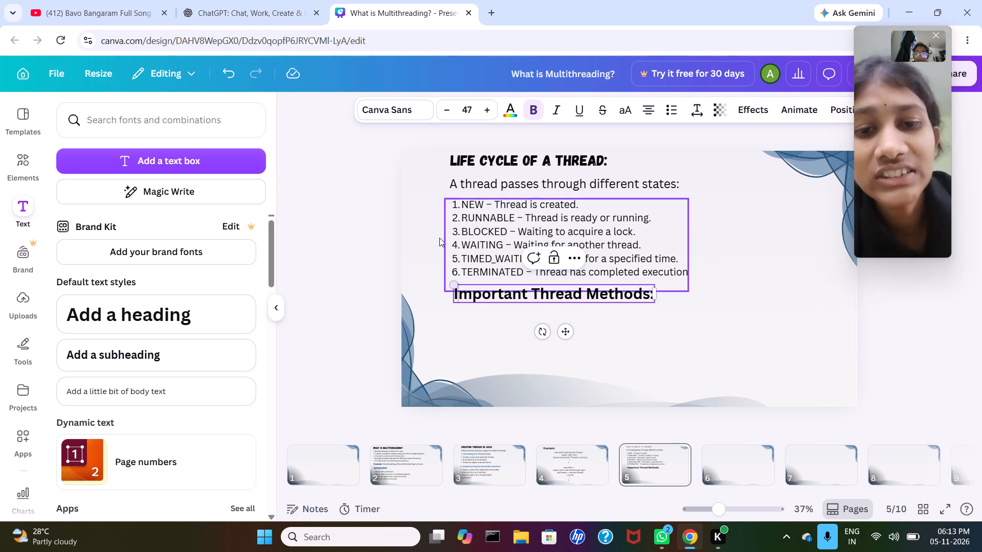
click(453, 326)
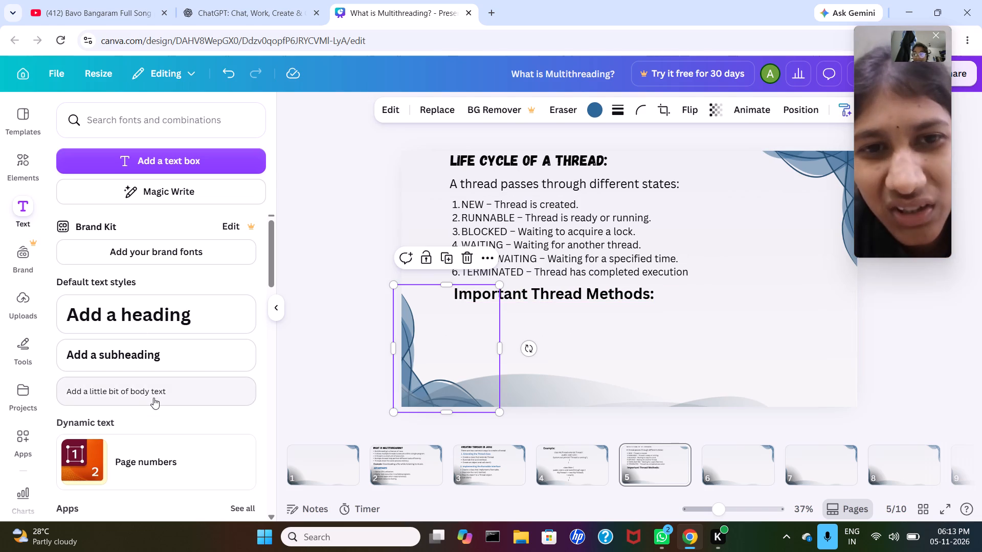
Add a body text box with the copied five thread methods, start() to isAlive(), and place it below the "Important Thread Methods:" heading.
click(153, 398)
key(ctrl+v)
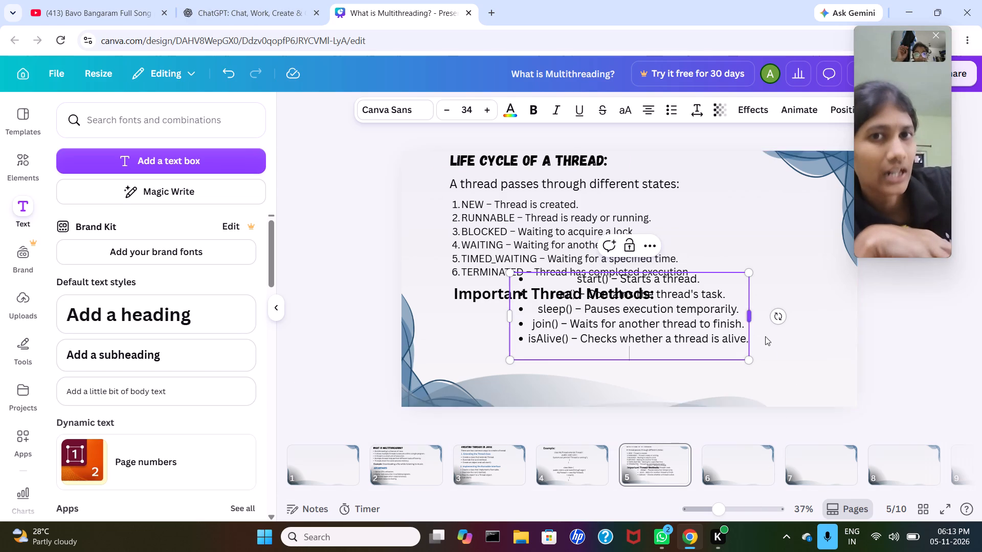
click(664, 333)
click(846, 357)
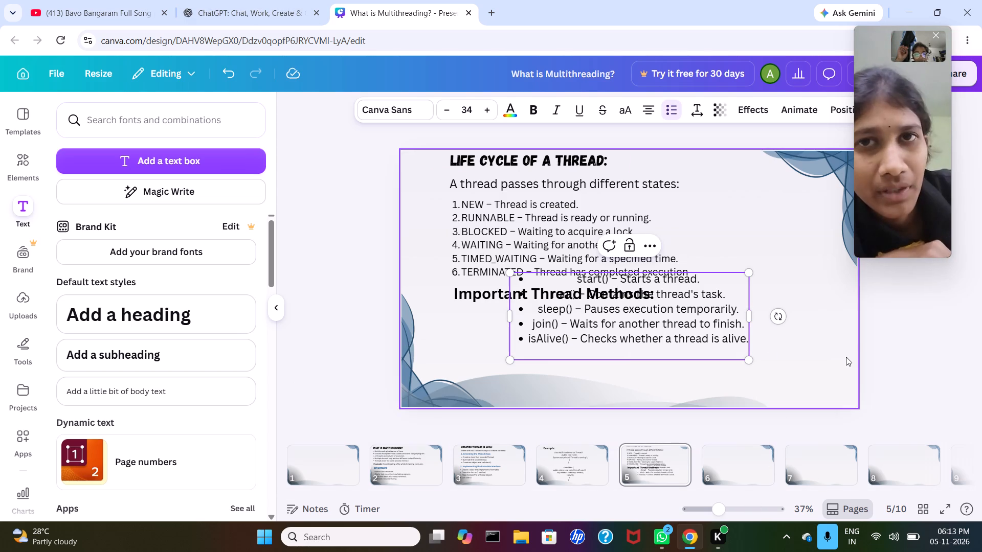
drag(730, 295, 697, 327)
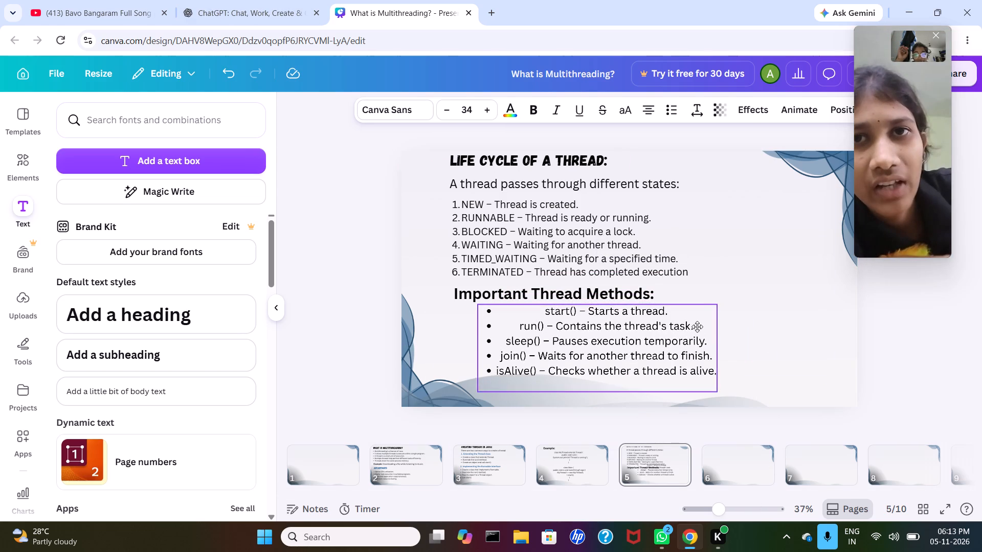
drag(697, 327, 657, 334)
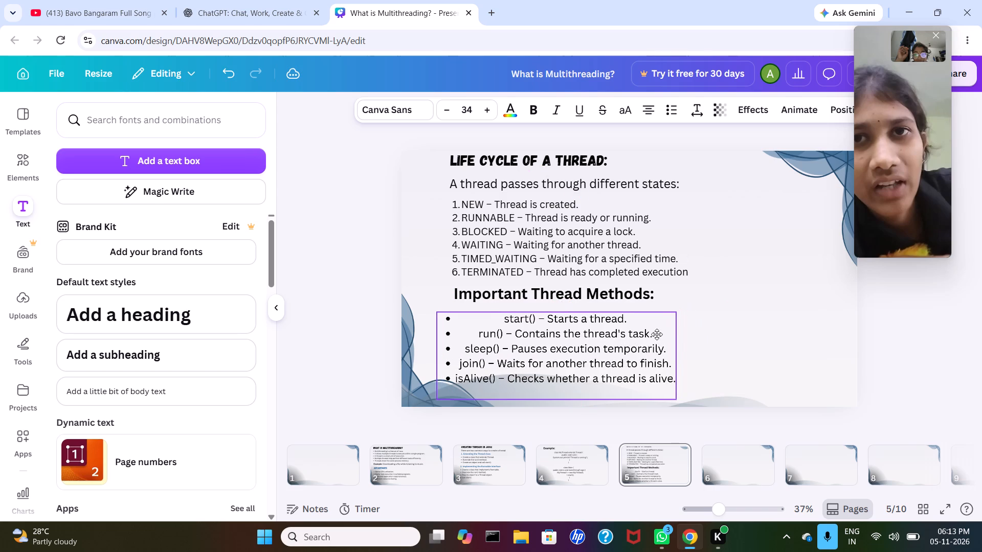
drag(657, 334, 673, 331)
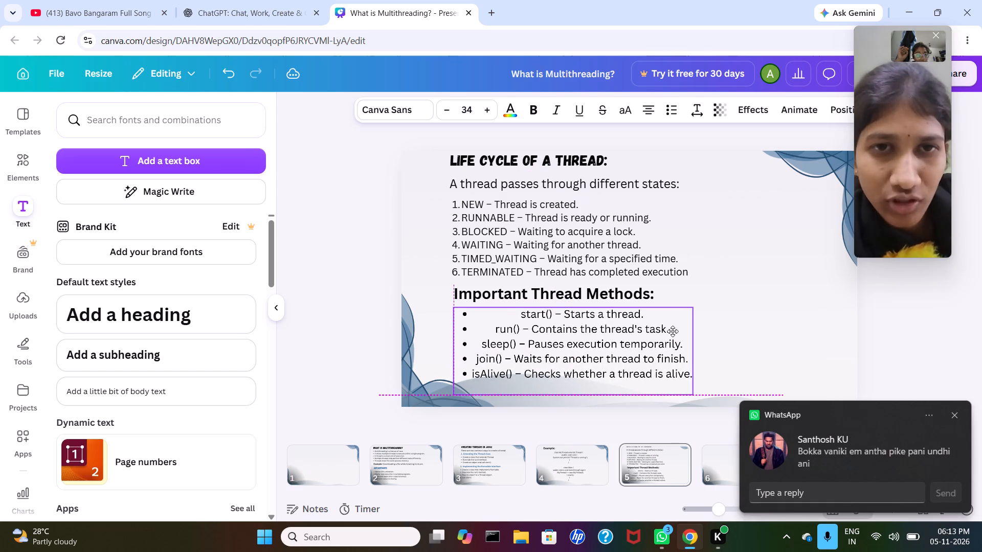
drag(673, 331, 675, 336)
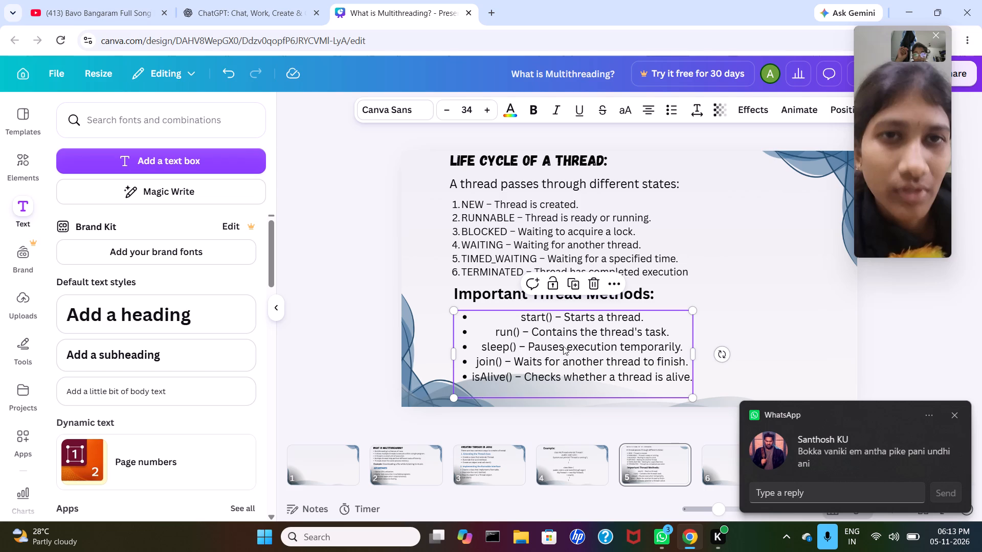
Left-align the bulleted list of thread methods on page 5.
click(517, 315)
drag(517, 315, 660, 383)
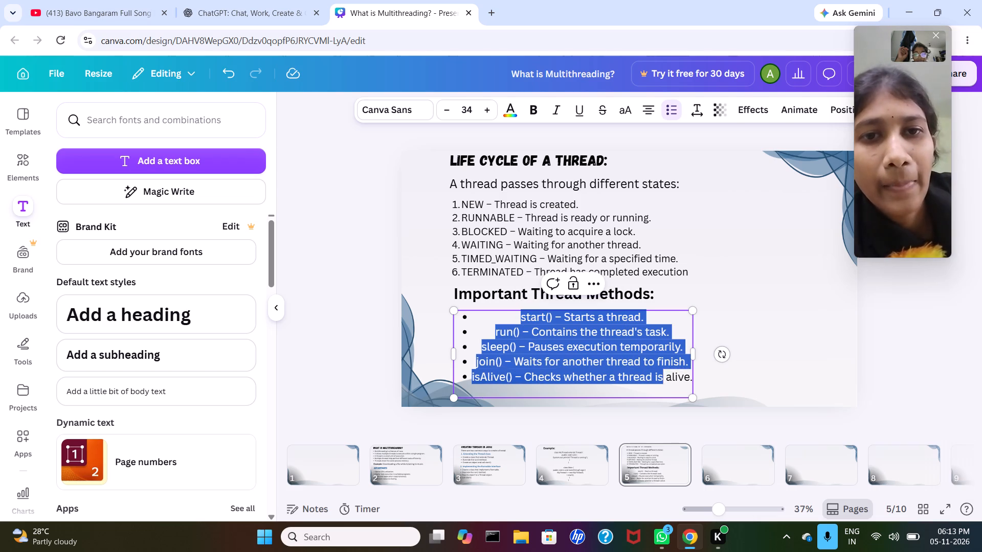
drag(660, 383, 685, 395)
click(651, 111)
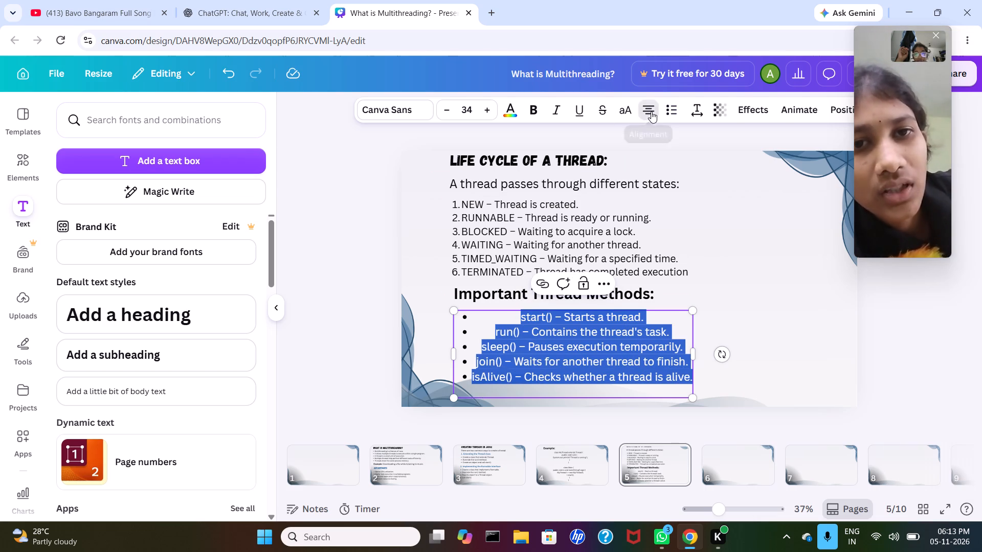
Widen the "Important Thread Methods:" heading's text box and set its font to Gagalin, matching the page title.
click(472, 295)
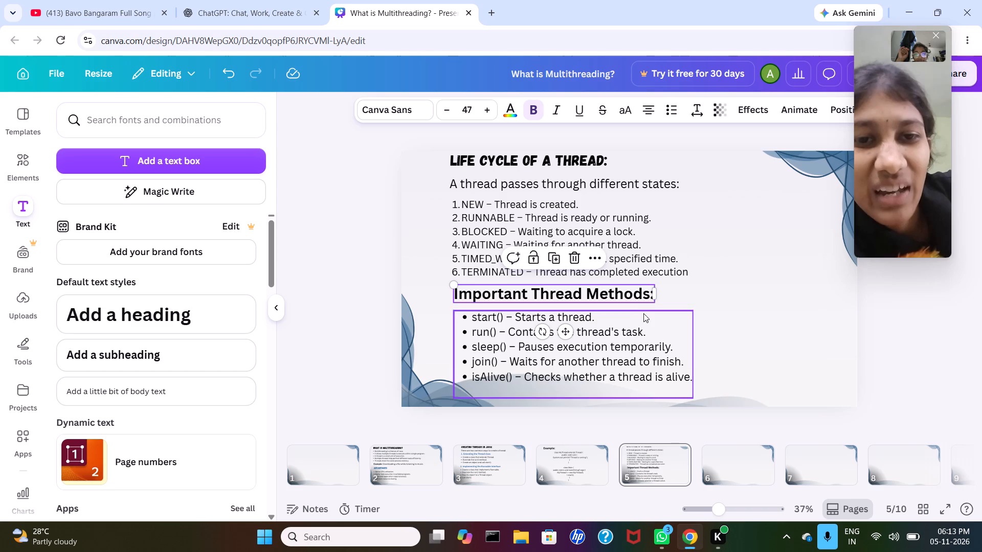
drag(655, 291, 693, 293)
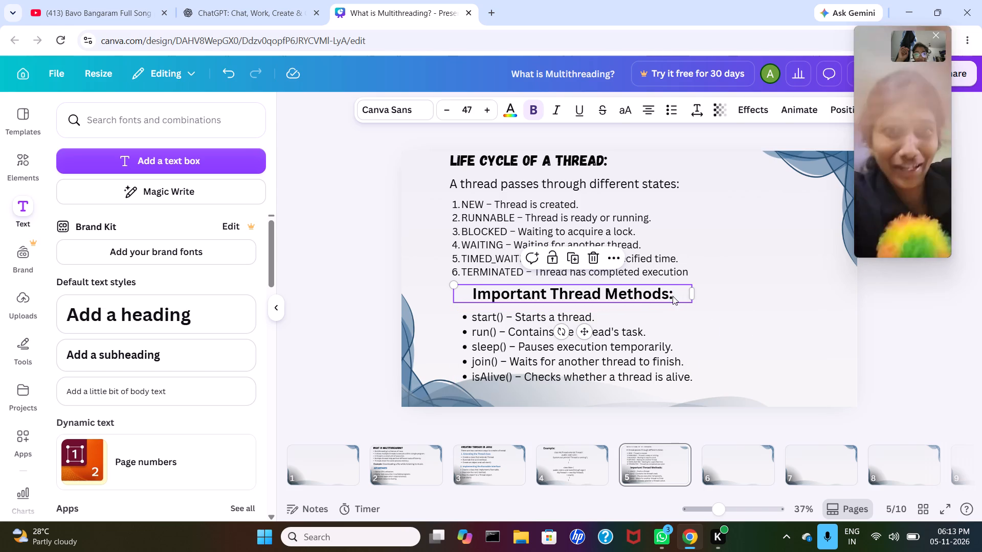
click(674, 294)
drag(674, 294, 500, 291)
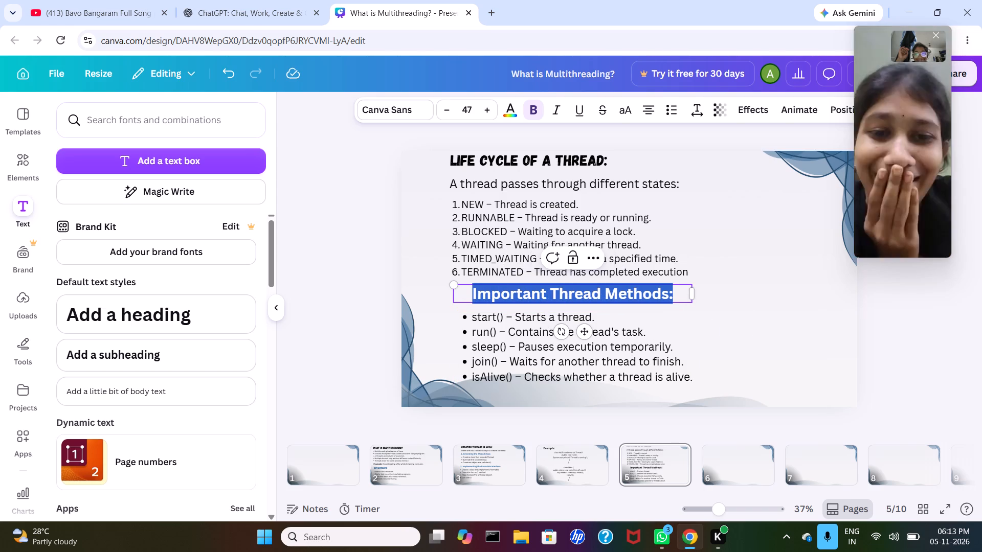
click(412, 108)
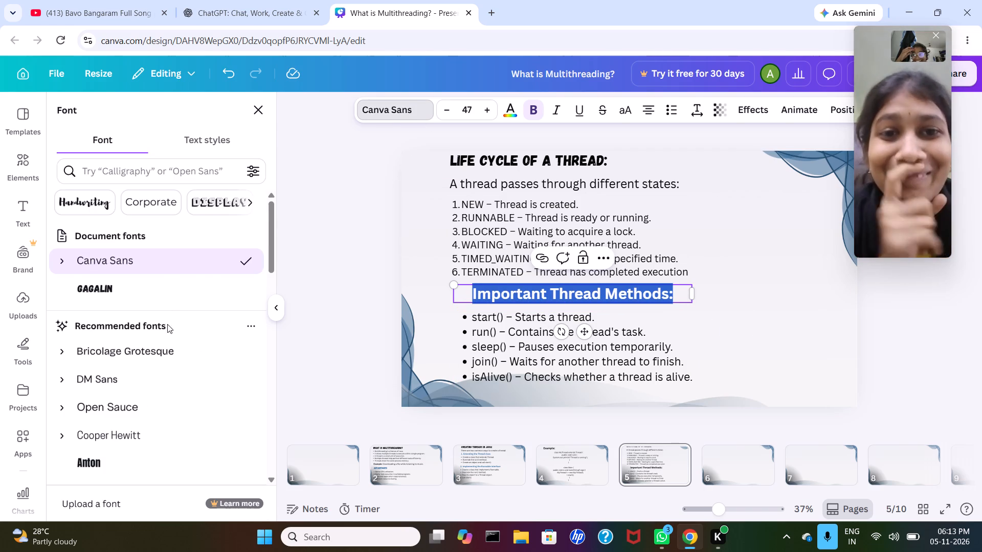
click(165, 292)
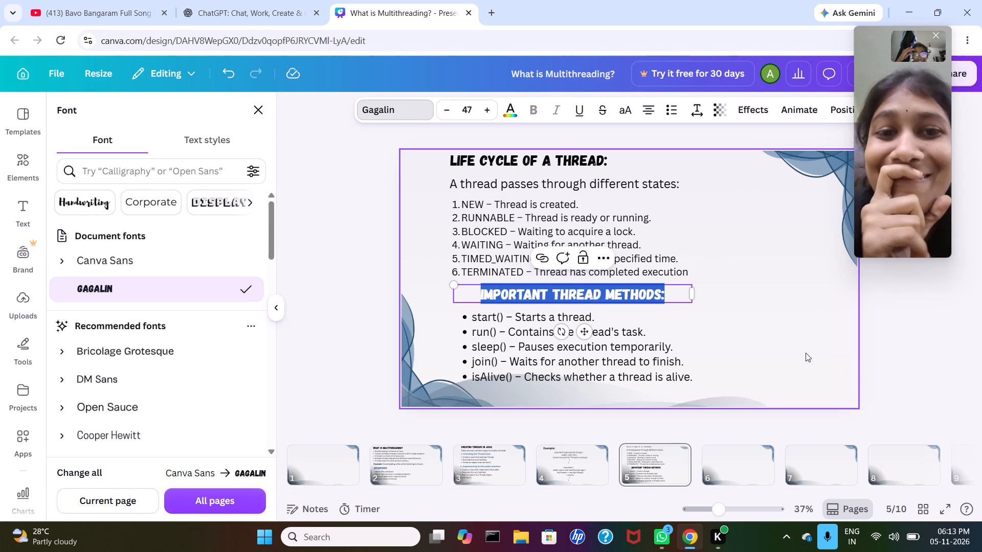
click(806, 353)
drag(648, 294, 623, 289)
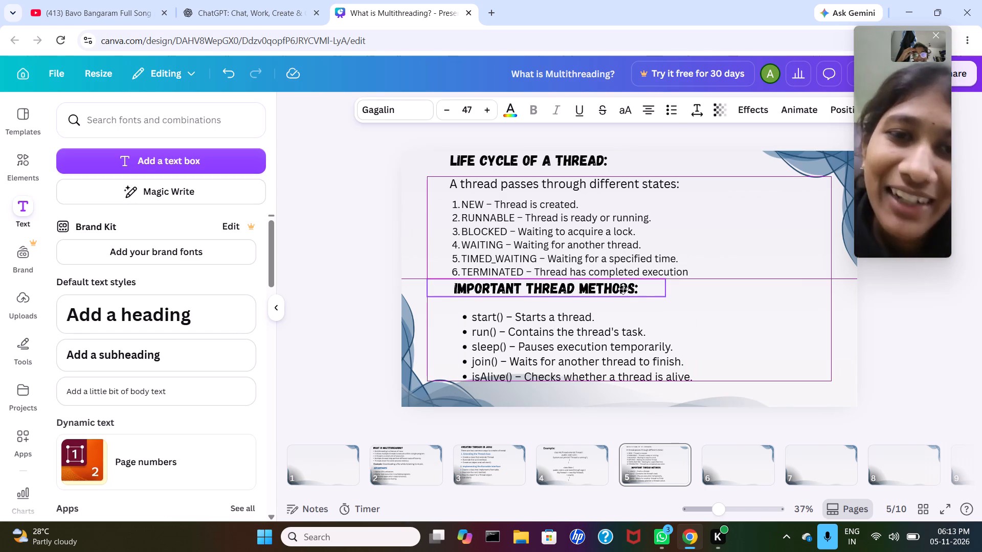
drag(623, 289, 622, 293)
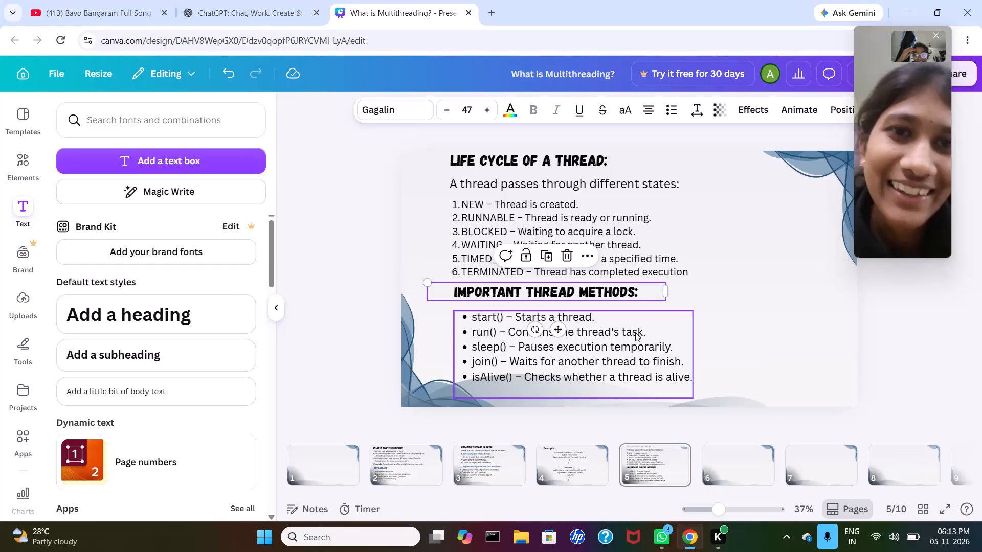
drag(629, 342, 624, 340)
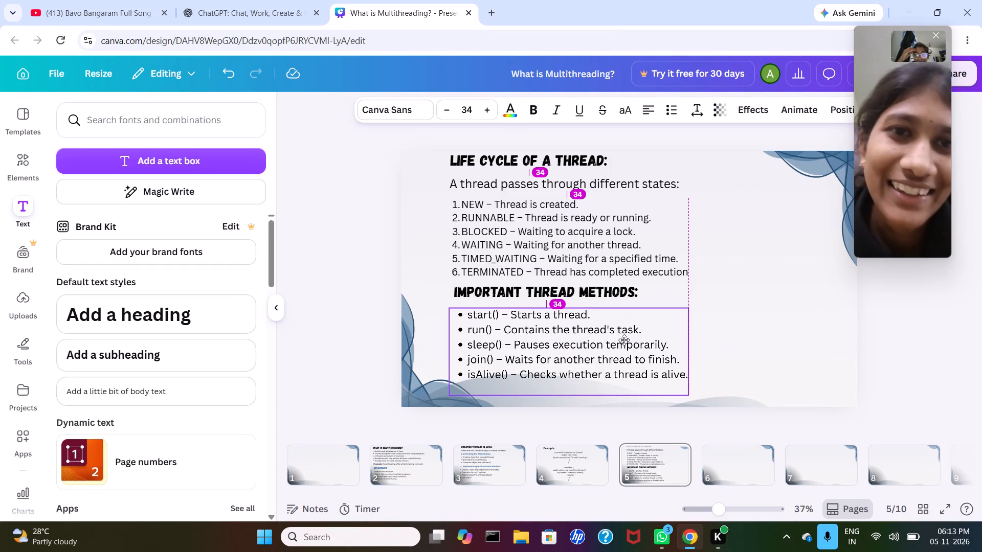
drag(624, 340, 619, 337)
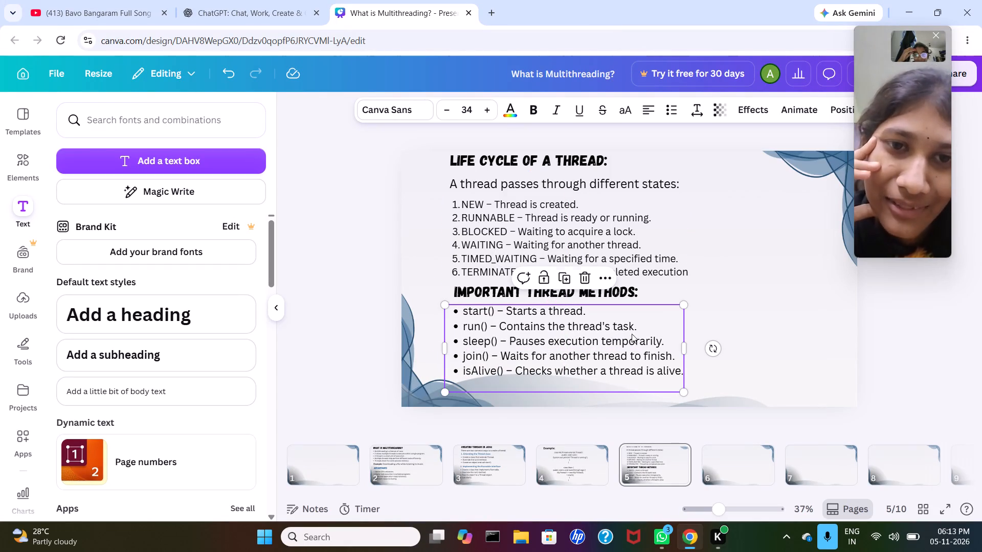
click(722, 300)
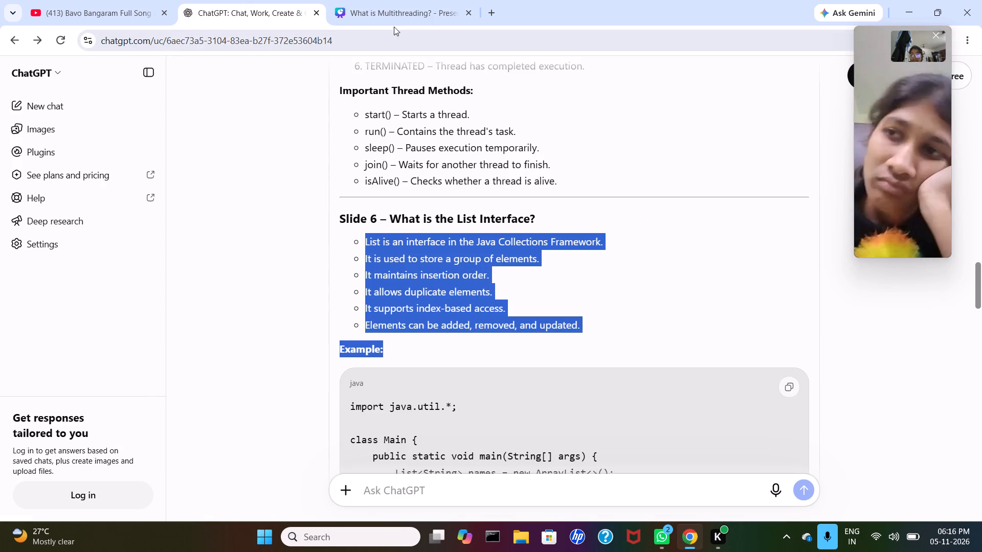
click(395, 17)
click(154, 361)
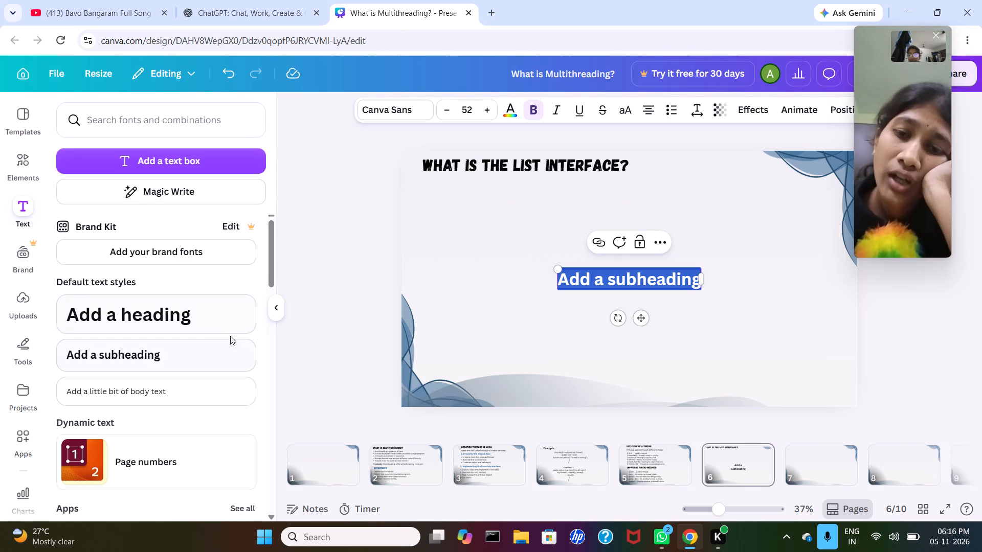
key(ctrl+v)
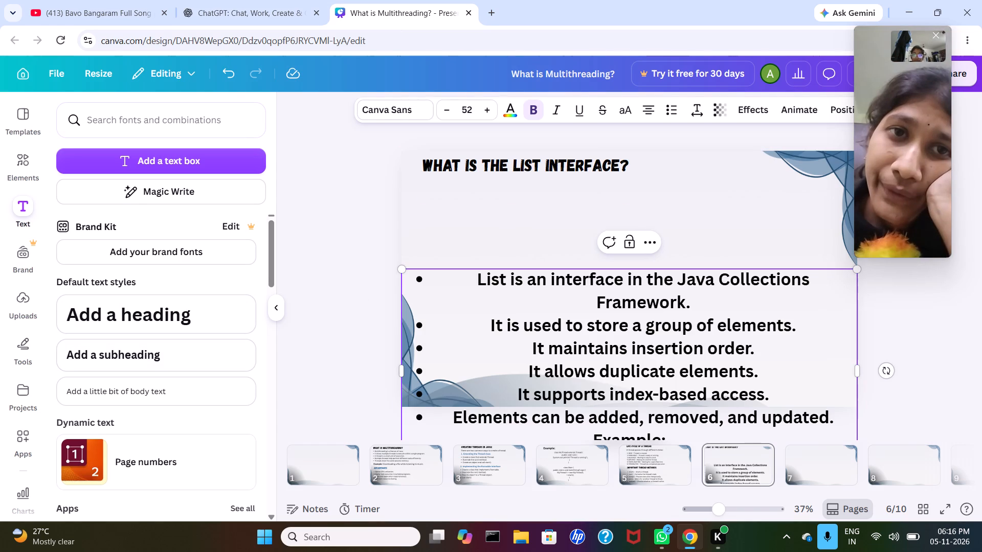
right_click(505, 308)
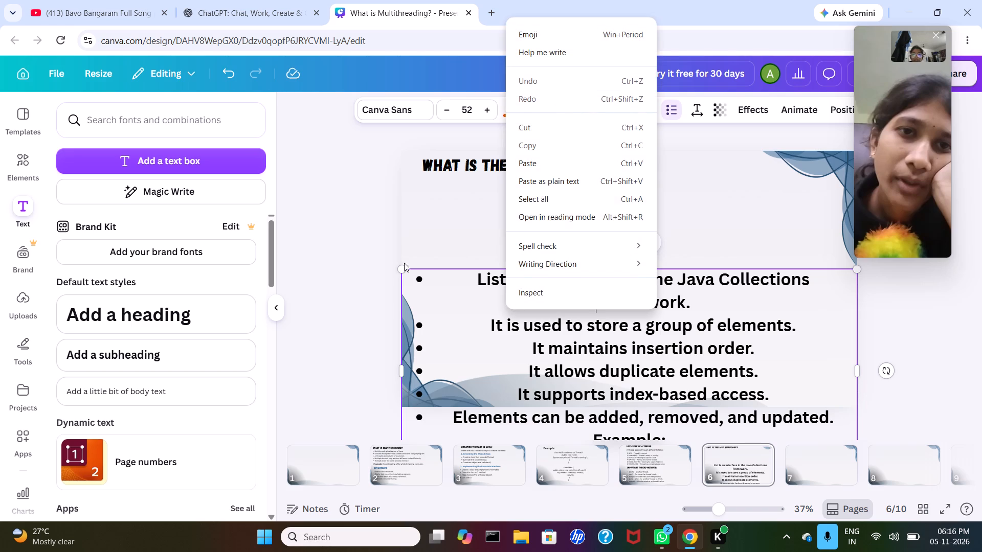
click(430, 293)
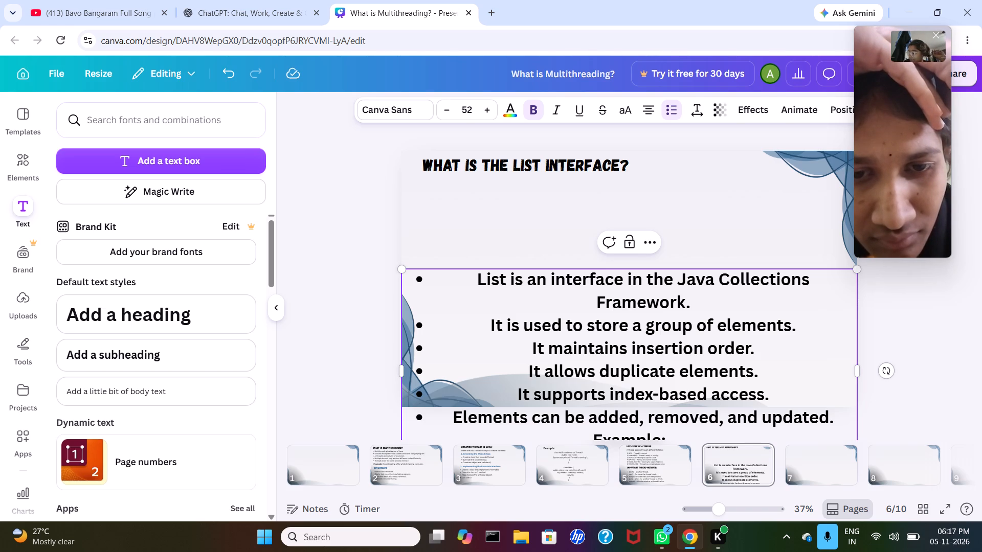
Delete the bulleted List interface text box that overflows page 6, keeping the "What is the List Interface?" title.
drag(568, 321, 568, 320)
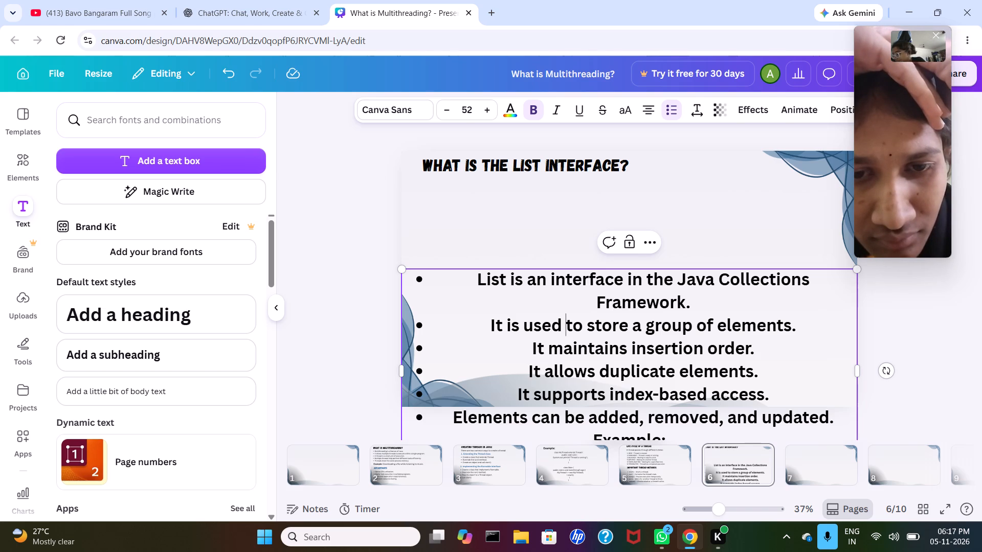
drag(568, 320, 567, 304)
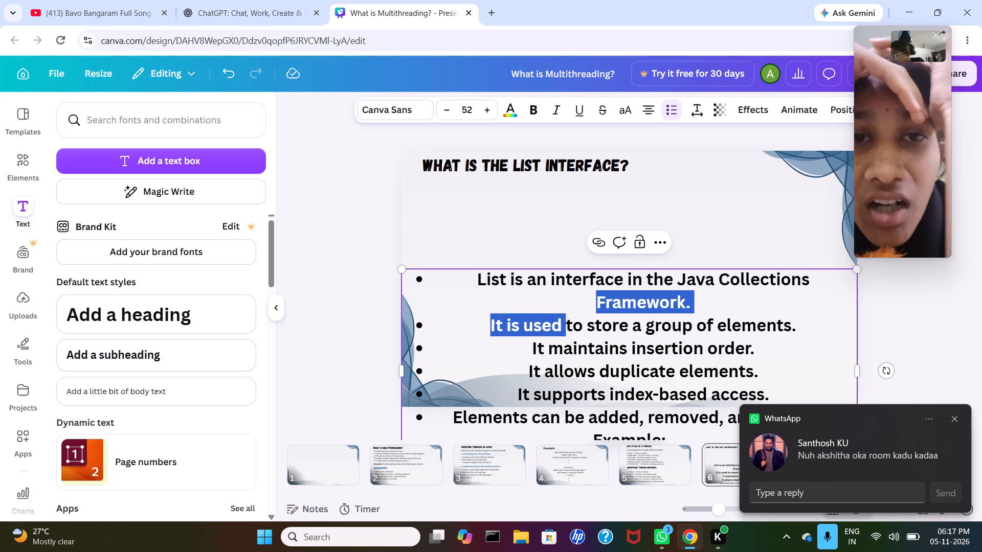
click(567, 304)
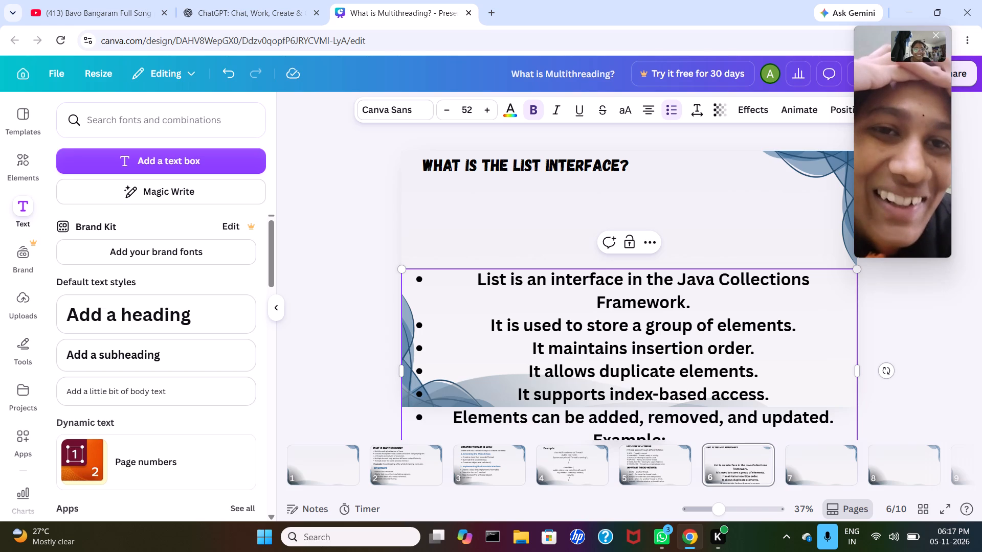
click(653, 244)
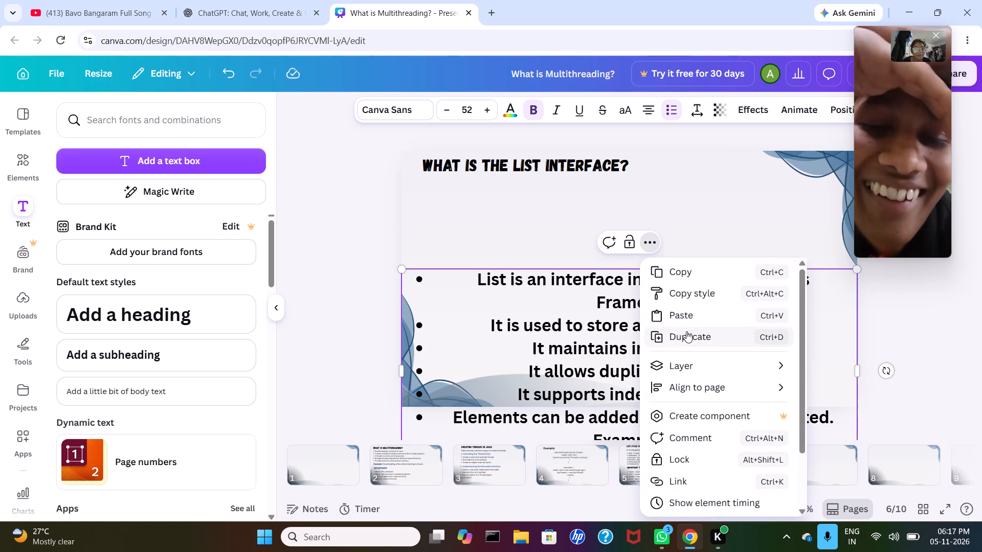
click(693, 217)
click(659, 291)
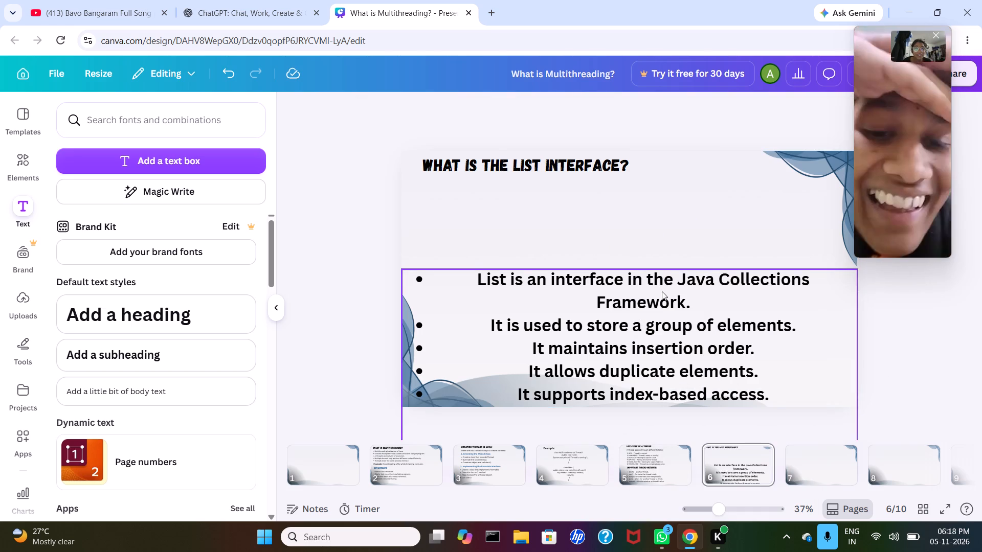
click(654, 251)
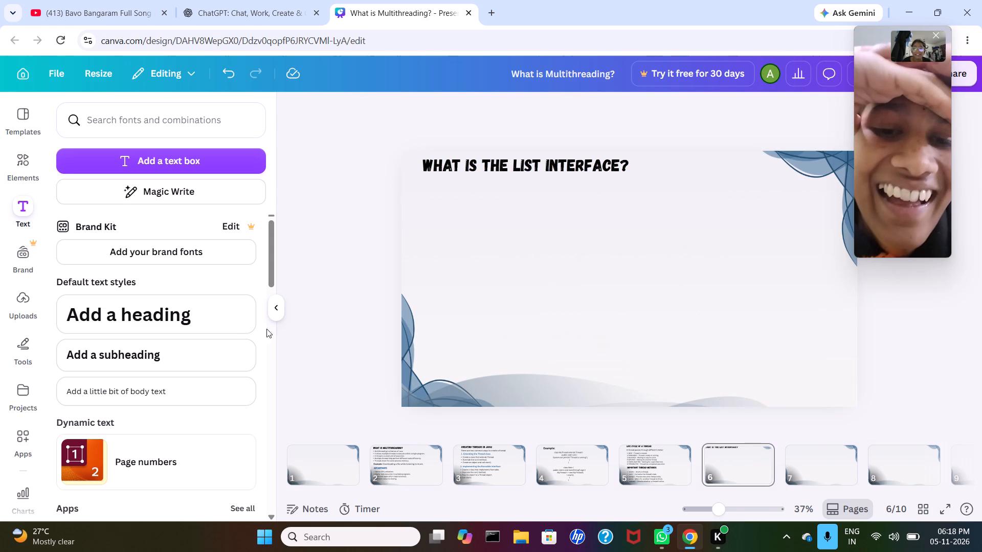
Add body text to page 6 and paste the copied List interface points with the "Example:" label below the title.
click(194, 388)
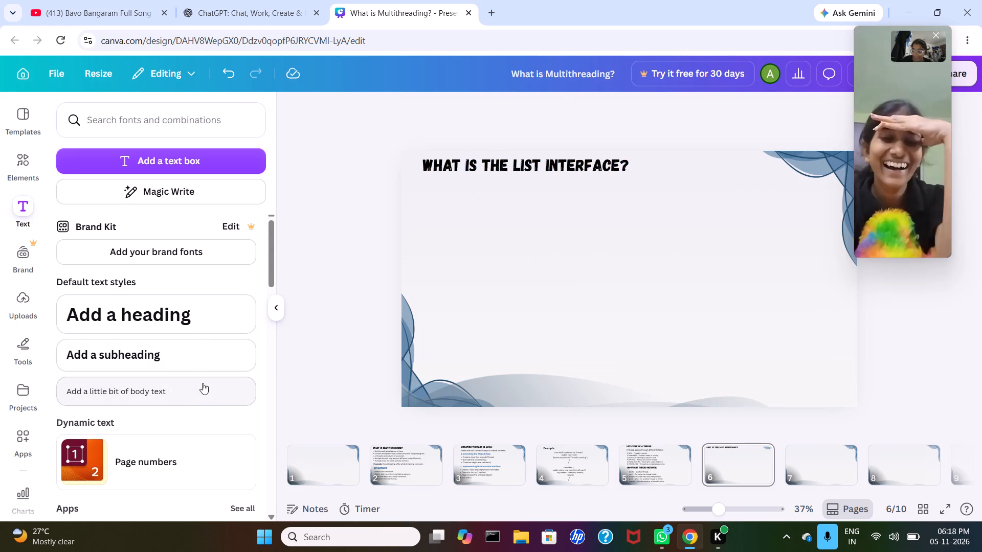
key(ctrl+v)
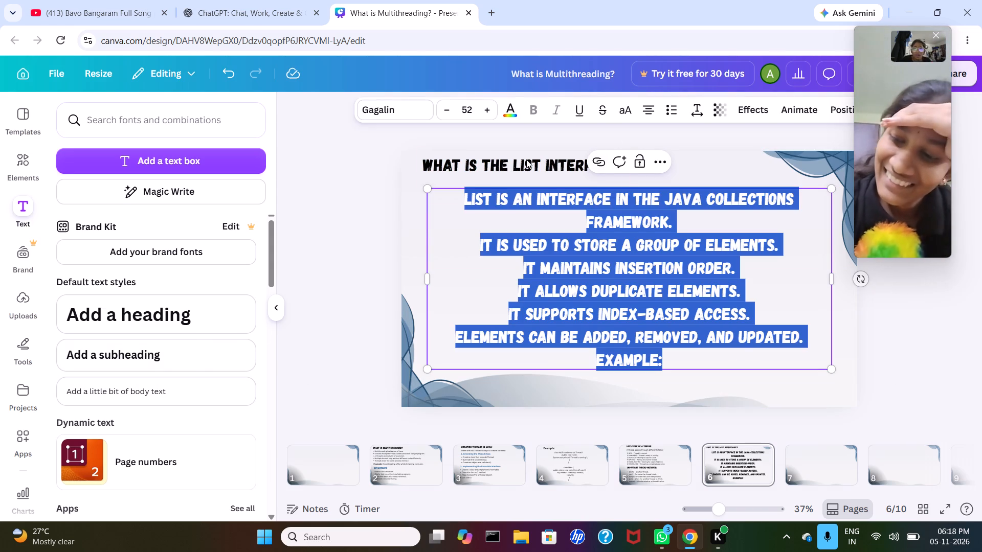
Format page 6's body text as a left-aligned bulleted list in Canva Sans at size 38.
click(400, 100)
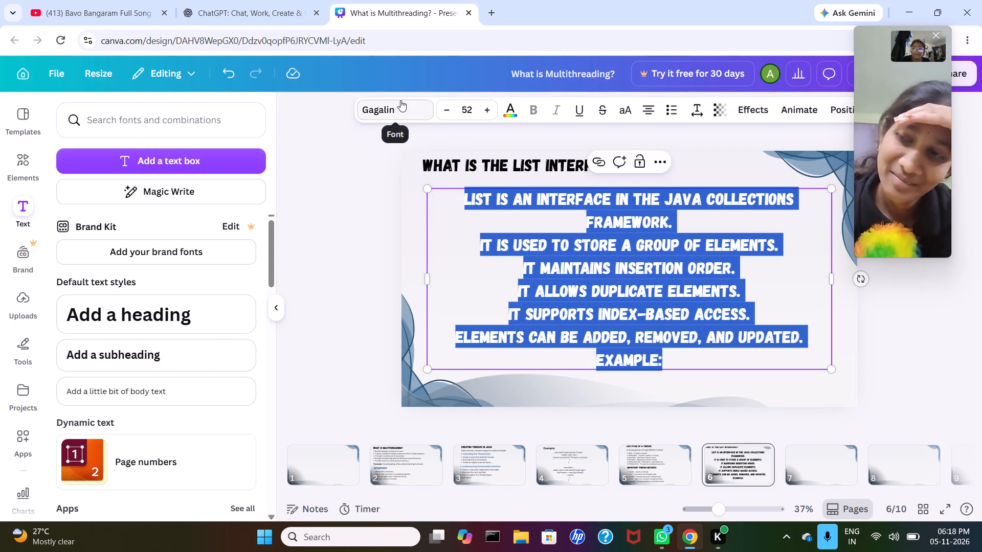
click(165, 265)
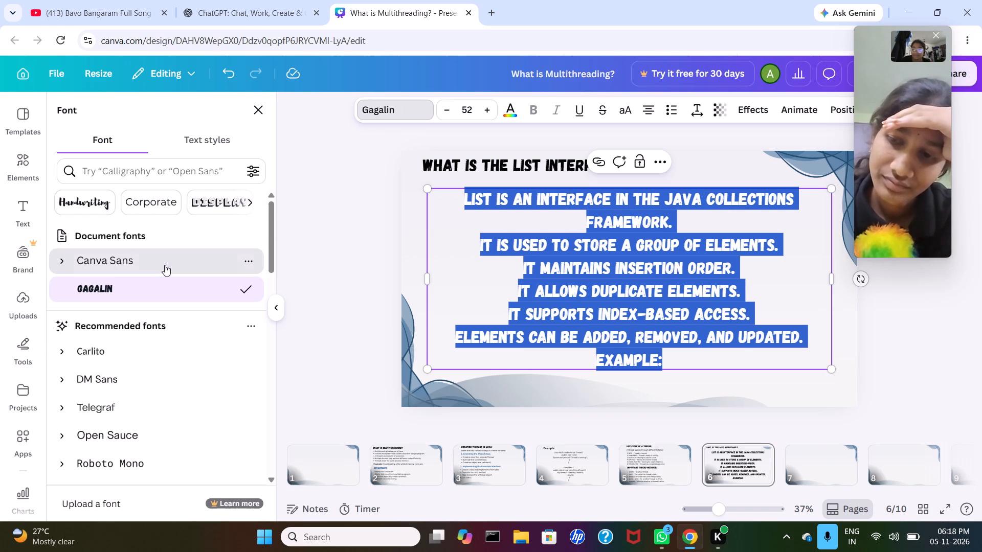
click(648, 105)
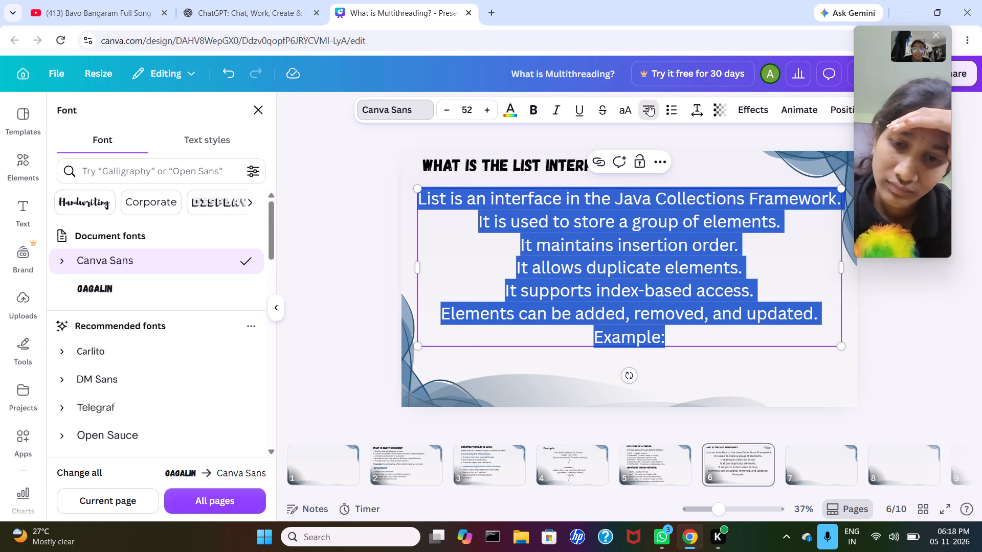
click(671, 111)
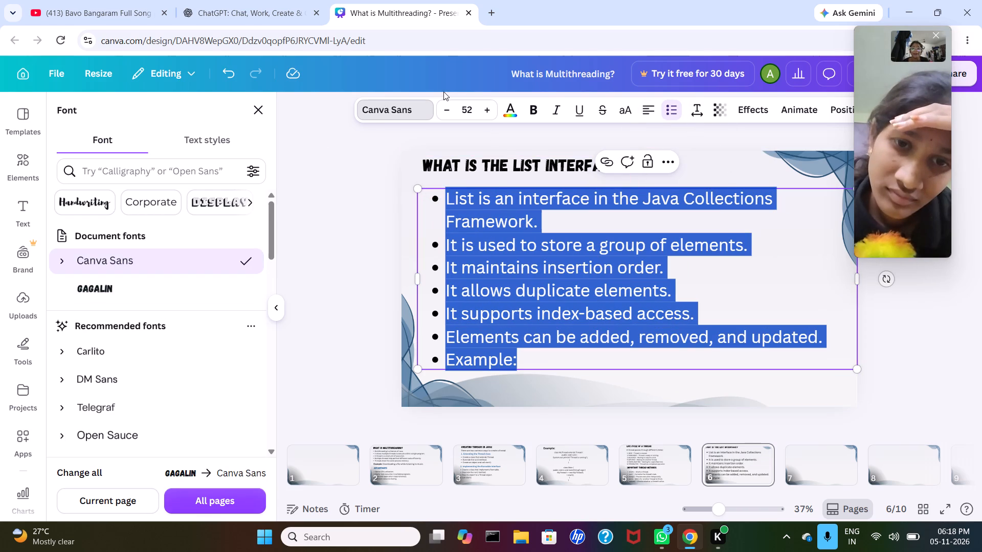
click(445, 112)
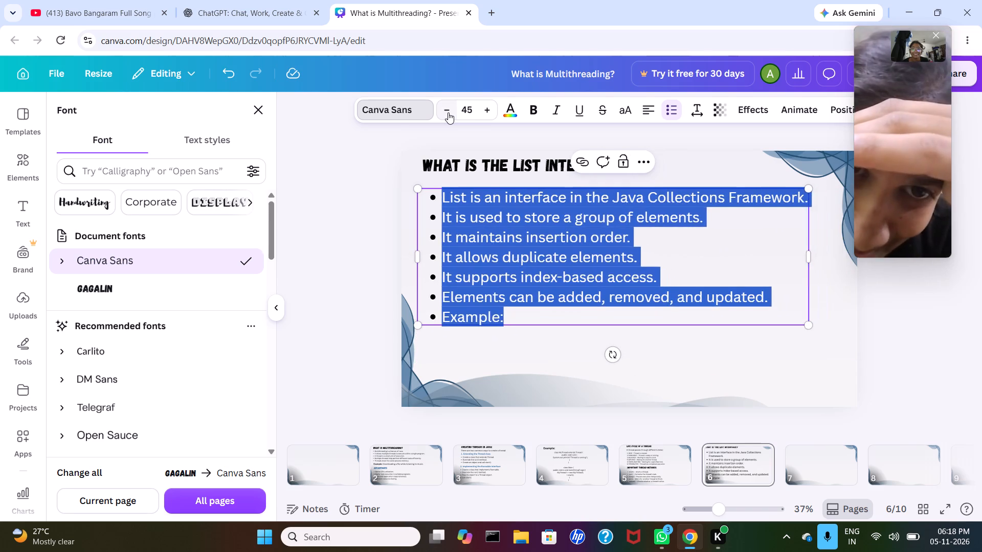
click(448, 112)
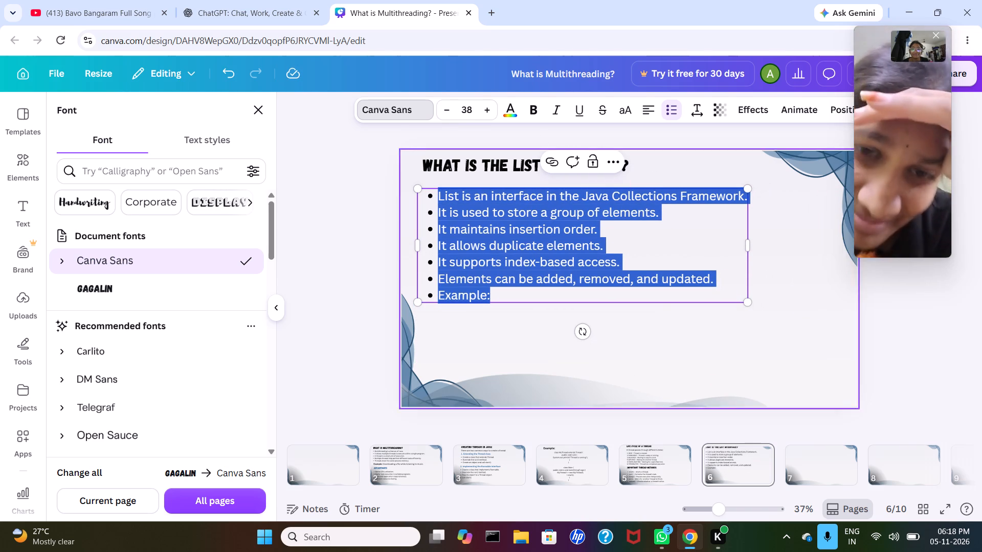
Move the bulleted list on page 6 slightly down and right, leaving space beneath the title.
click(694, 234)
drag(645, 236, 663, 243)
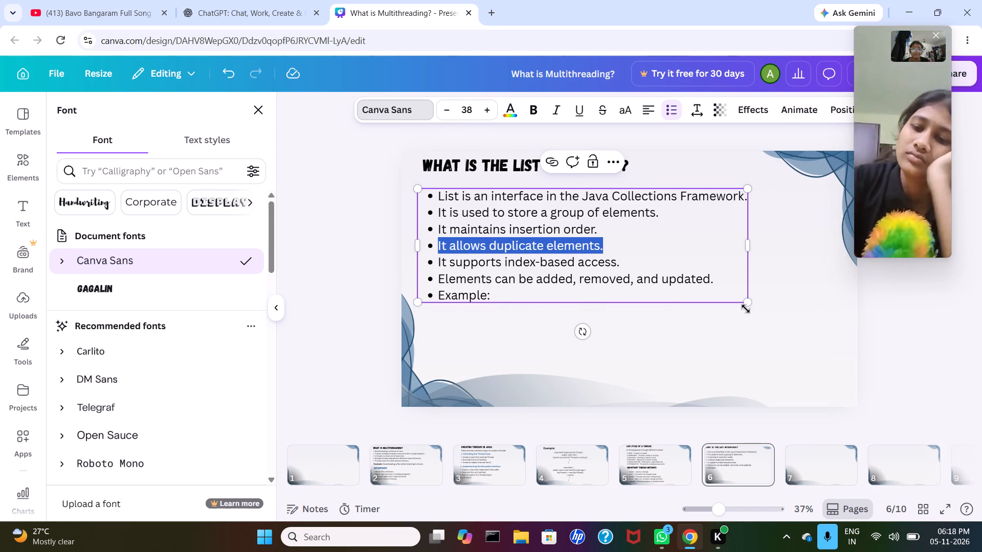
click(697, 351)
click(785, 282)
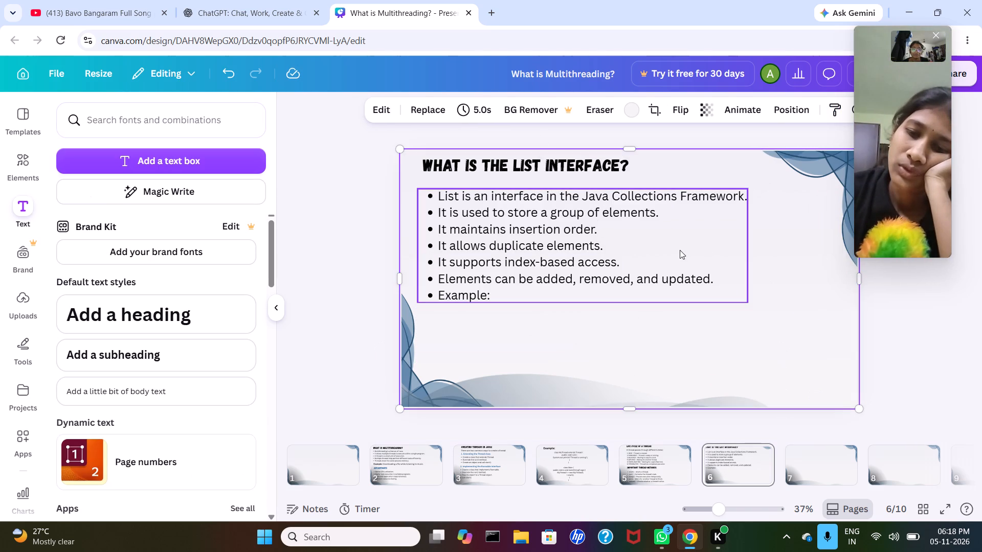
drag(680, 250, 699, 269)
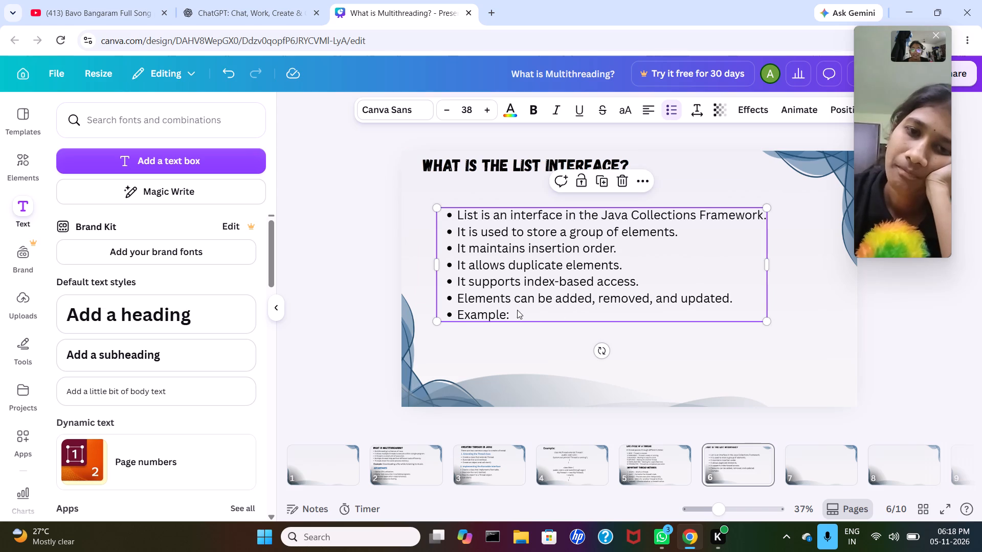
Delete the "Example:" line and its bullet from the end of page 6's list.
click(517, 310)
drag(517, 310, 510, 314)
click(529, 318)
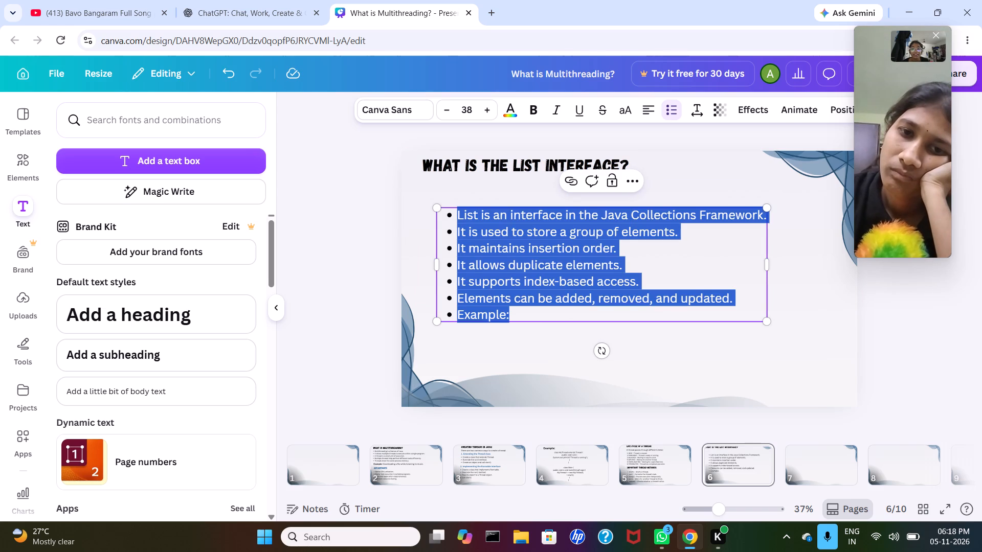
click(494, 342)
click(512, 316)
click(512, 315)
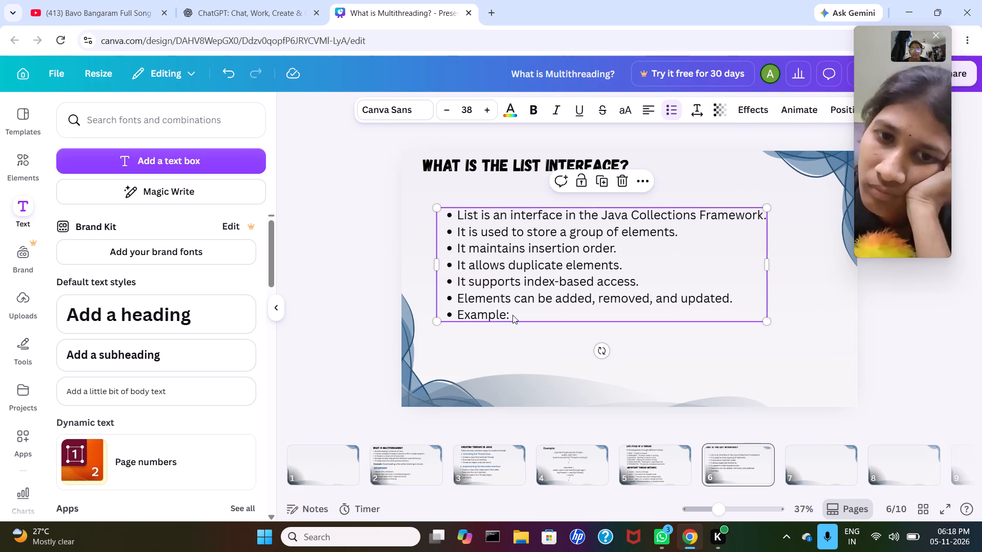
click(519, 320)
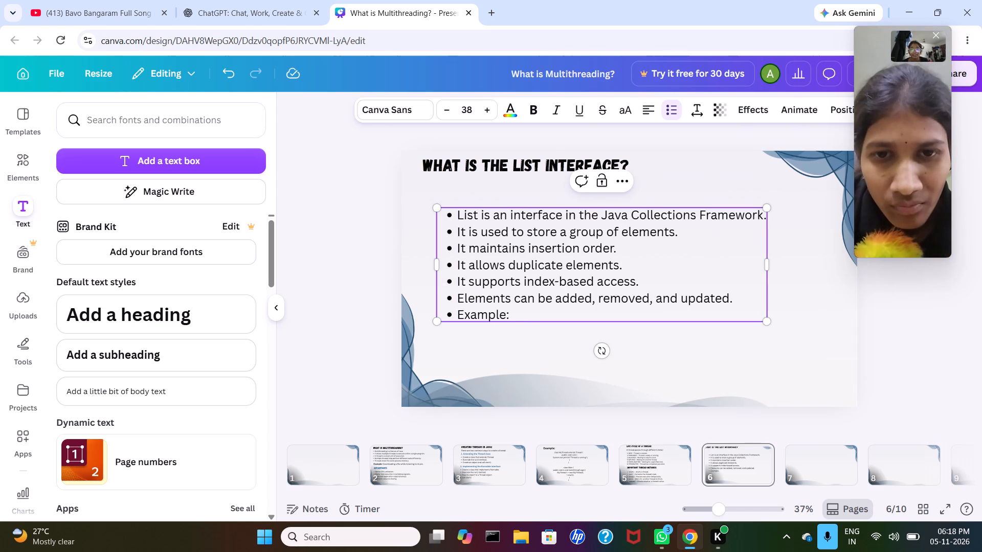
key(BackSpace)
key(BackSpace)
key(BackSpace)
key(BackSpace)
key(BackSpace)
key(BackSpace)
key(BackSpace)
key(BackSpace)
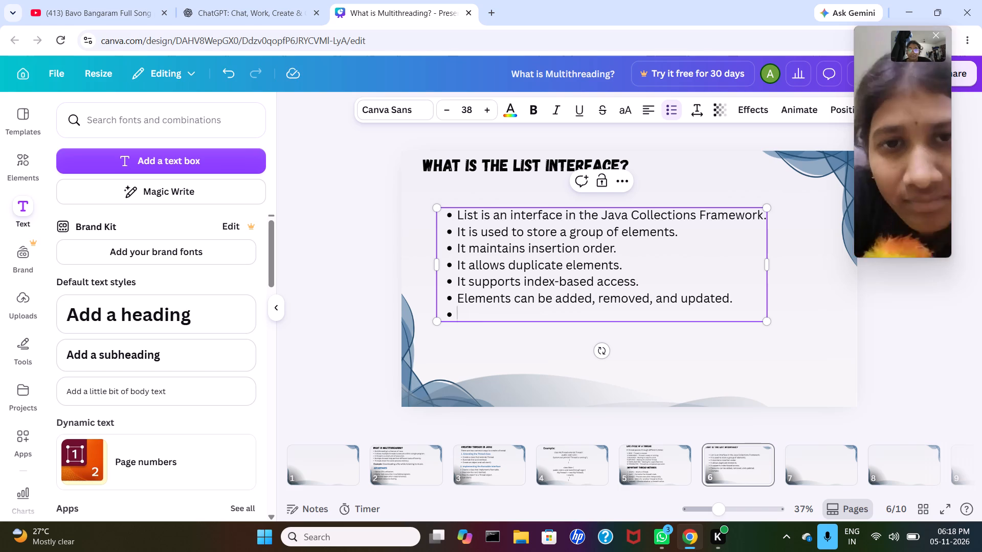
key(BackSpace)
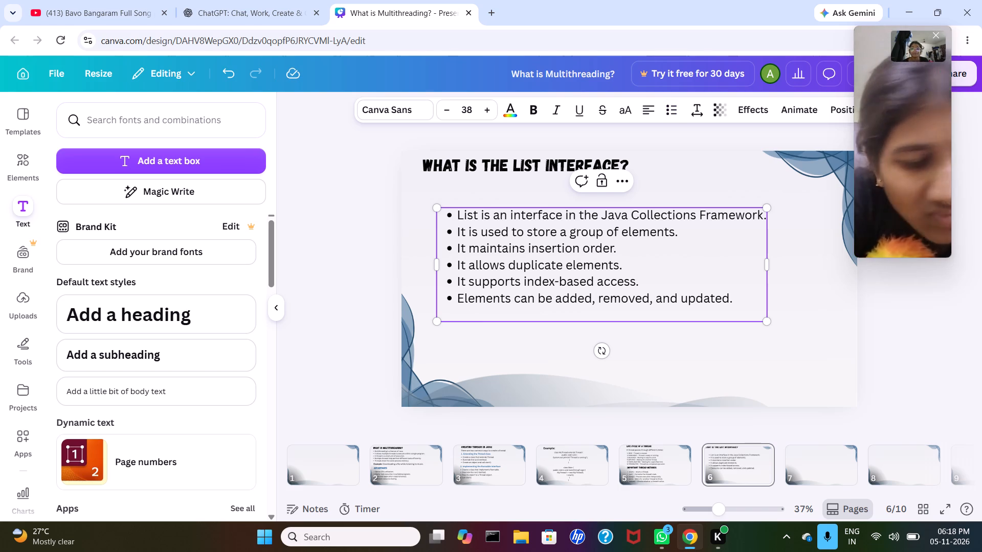
Move the "What is the List Interface?" title down and right so it sits just above the list, aligned with its left edge.
drag(484, 166, 502, 172)
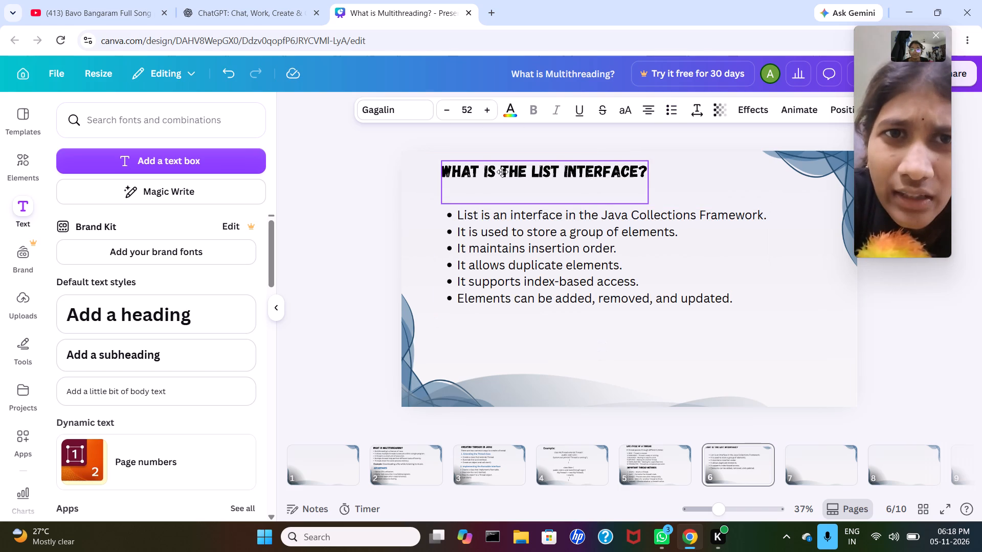
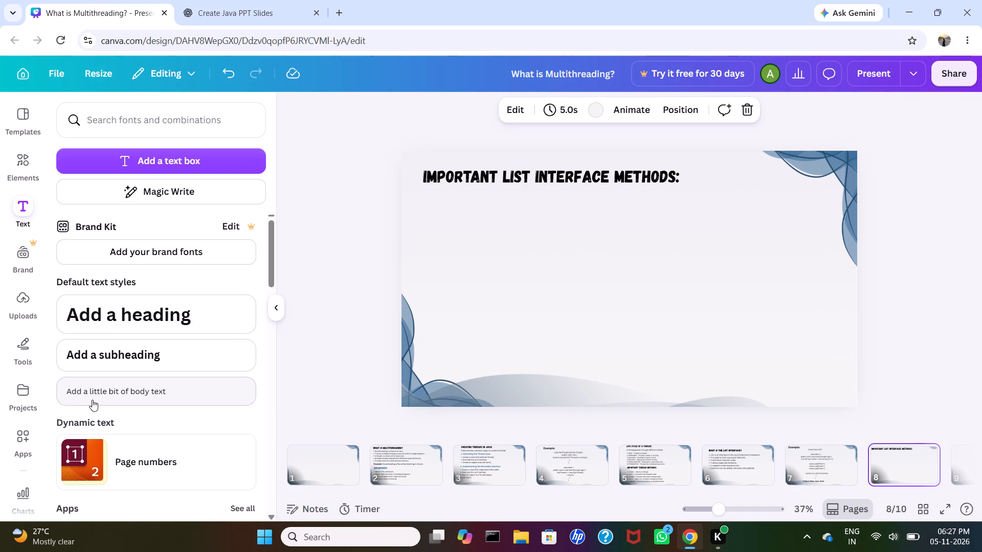
key(ctrl+v)
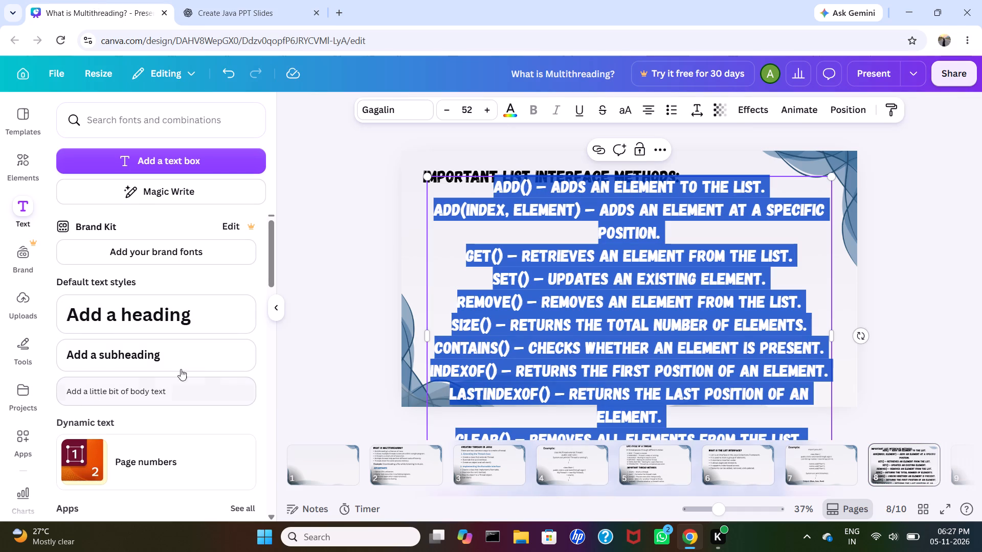
Set the pasted method list on page 8 to font size 32 in Canva Sans.
click(450, 110)
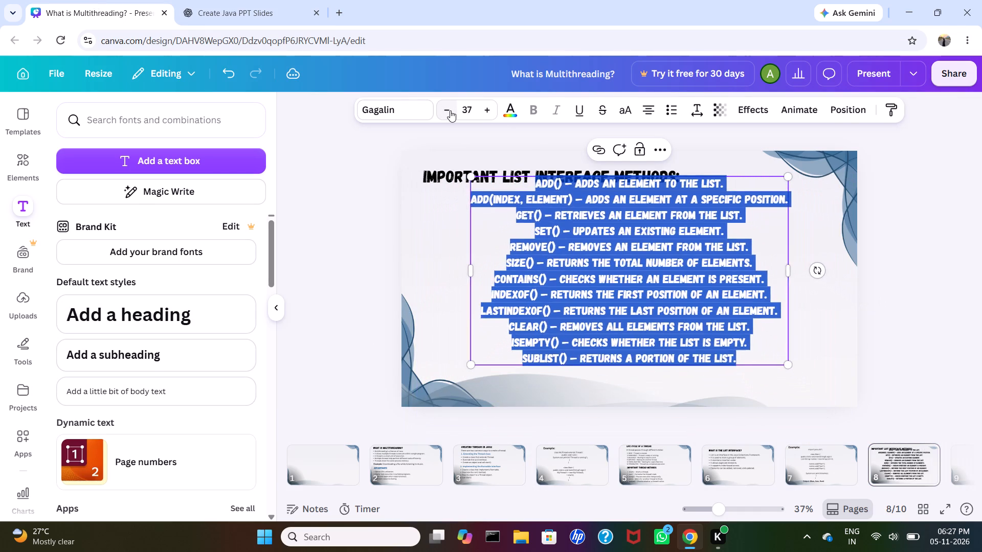
click(400, 111)
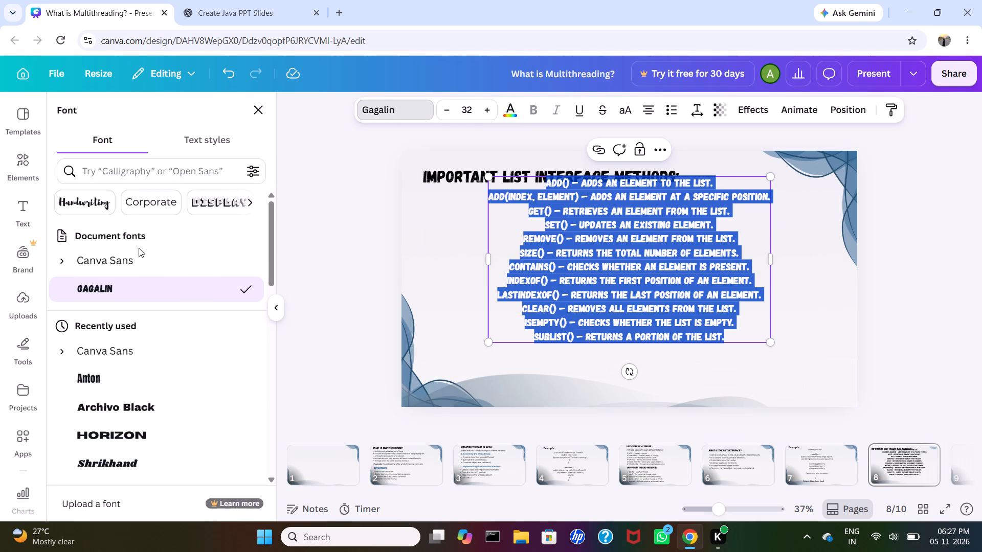
click(137, 257)
click(800, 338)
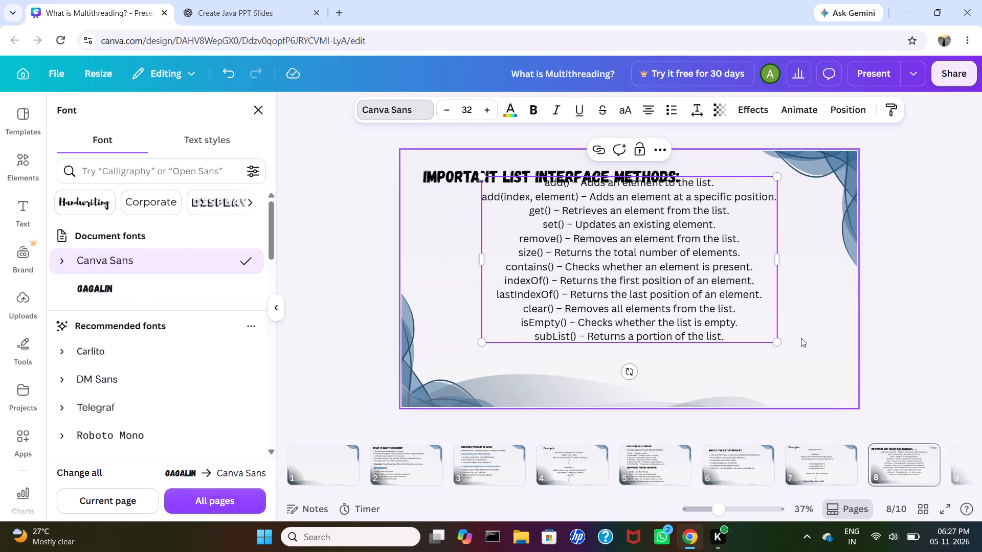
Move the method list on page 8 beneath the heading and format it as left-aligned bullet points.
drag(703, 310, 676, 333)
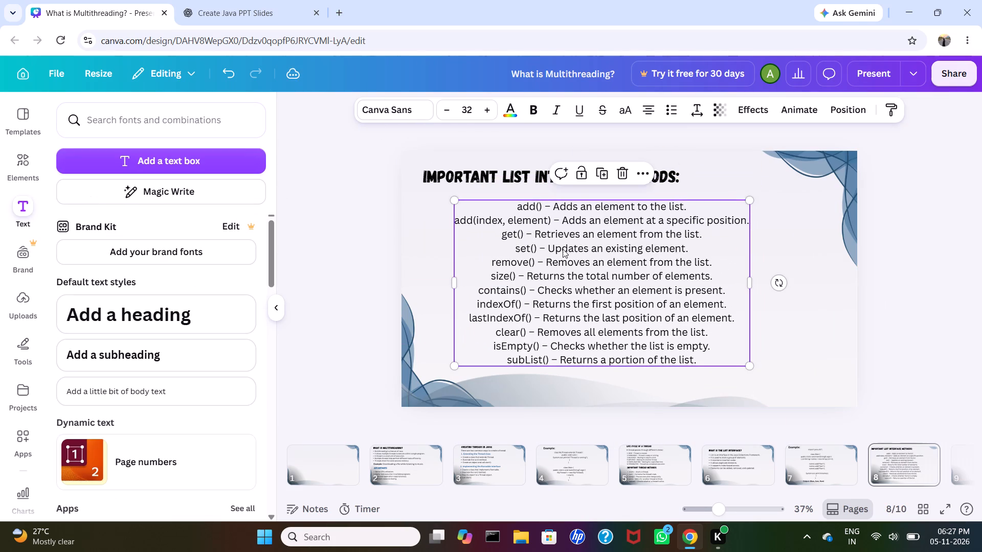
click(516, 208)
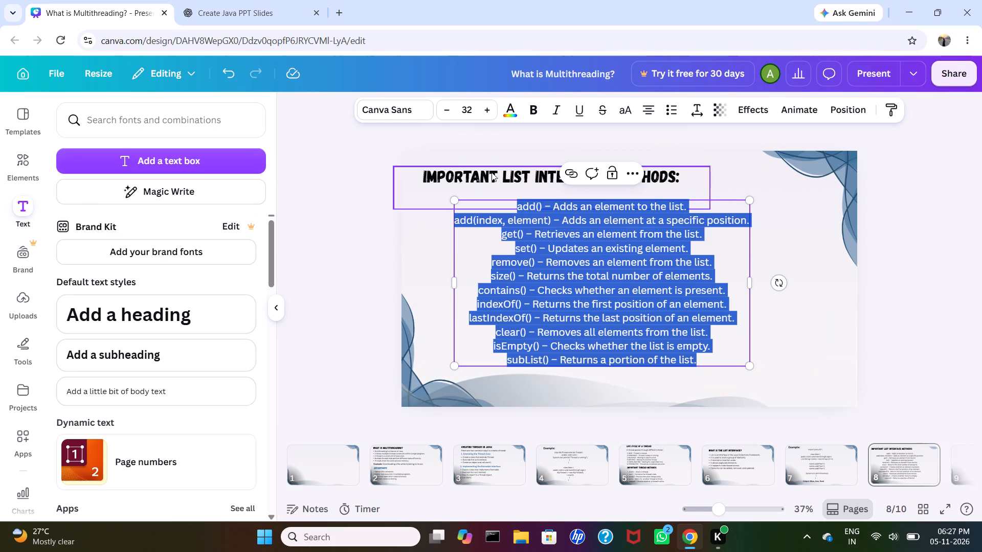
click(651, 112)
click(675, 107)
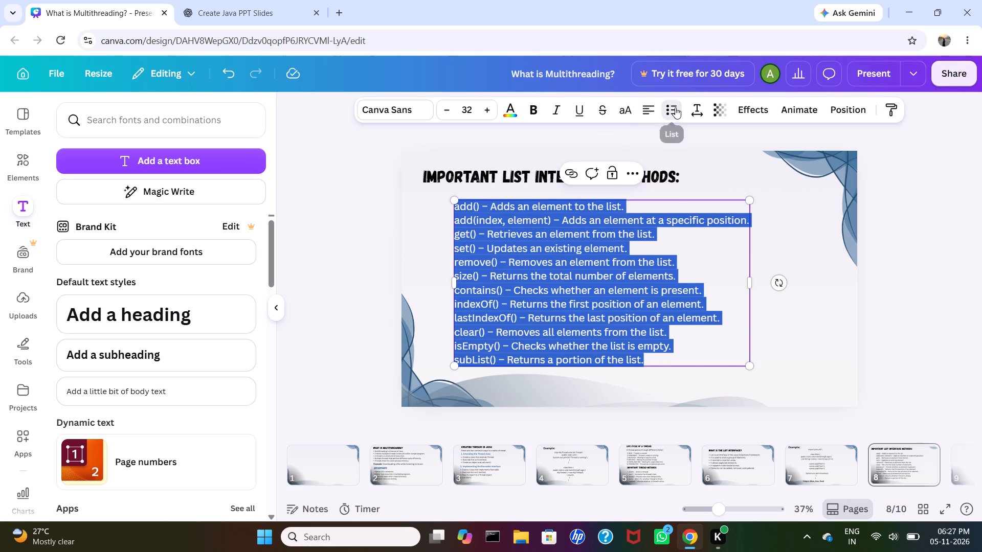
click(407, 204)
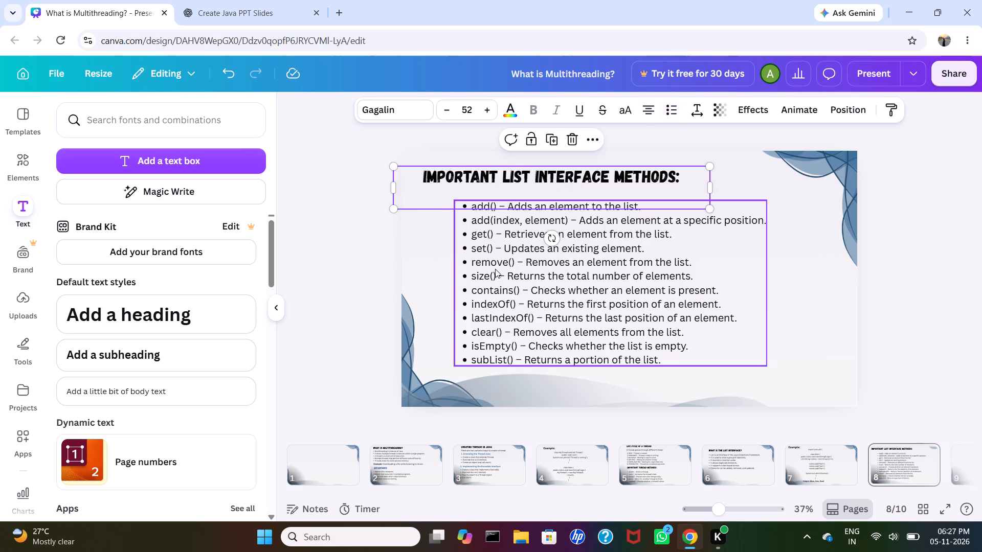
Shift page 8's bulleted list slightly left and reposition the "Important List Interface Methods:" heading directly above it.
drag(499, 291, 478, 291)
drag(463, 170, 471, 172)
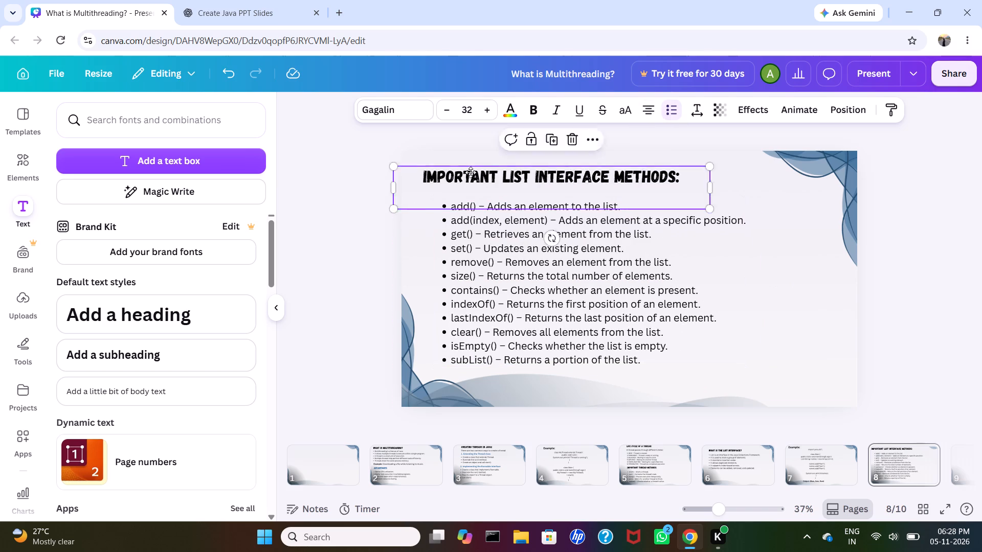
drag(471, 172, 478, 174)
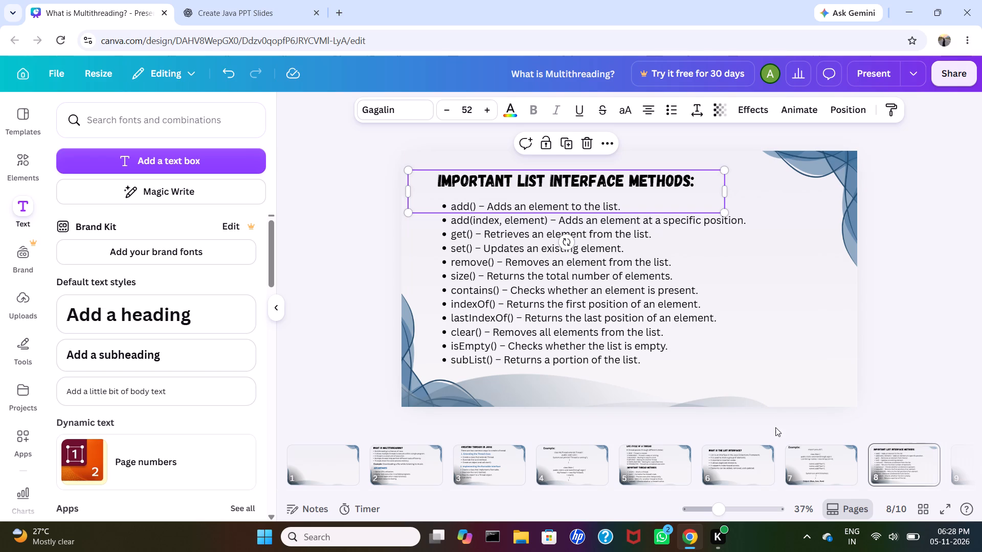
scroll(775, 415, left, 1)
click(788, 460)
scroll(785, 458, left, 1)
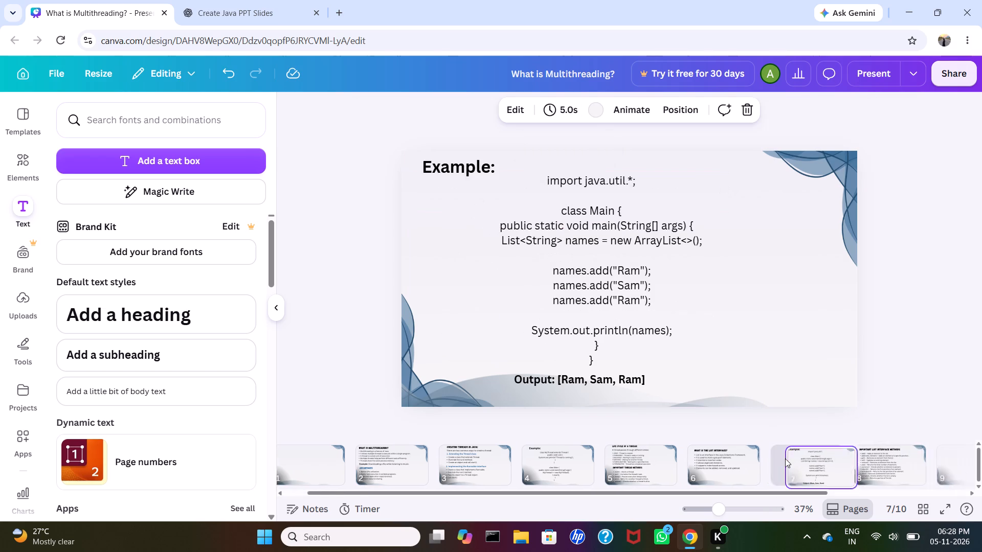
scroll(785, 458, left, 1)
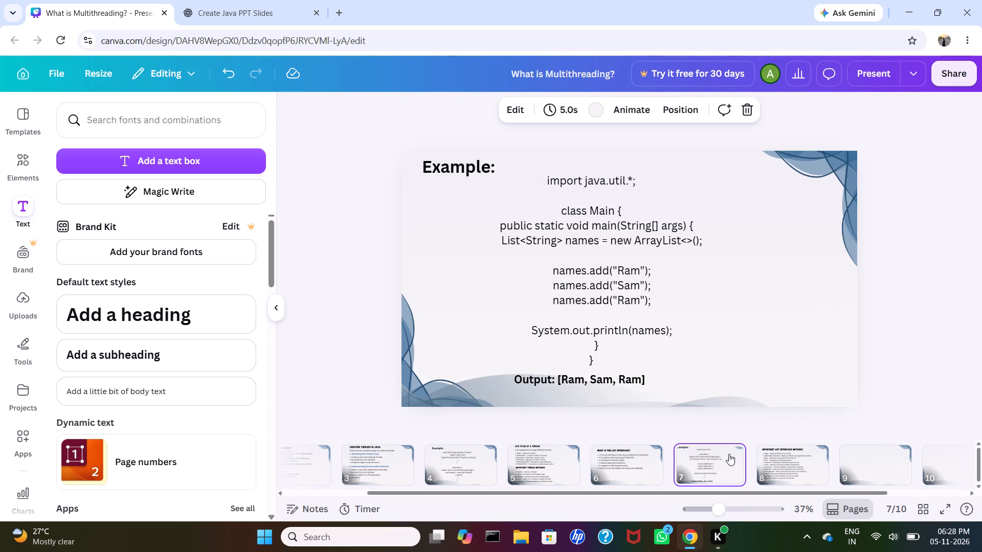
click(639, 463)
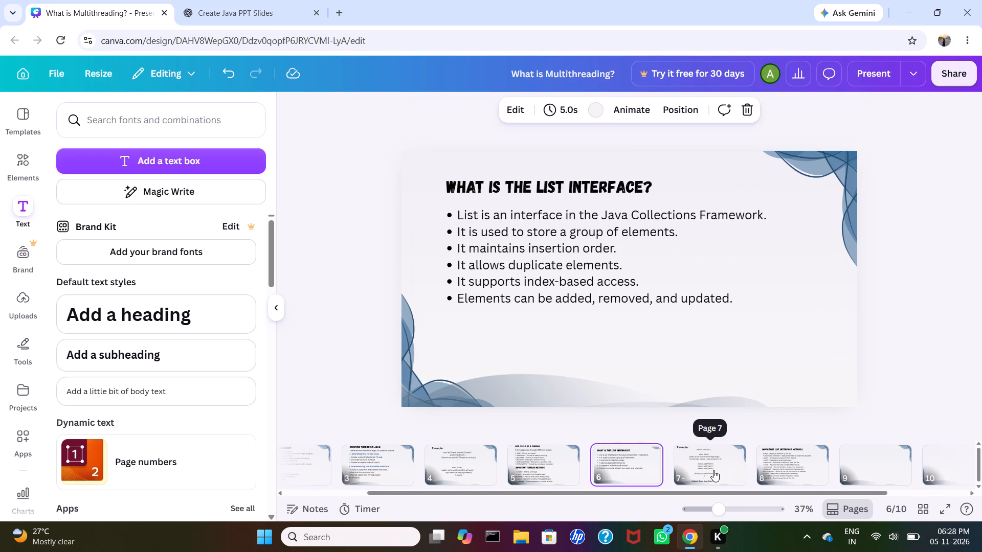
click(713, 470)
drag(713, 470, 635, 466)
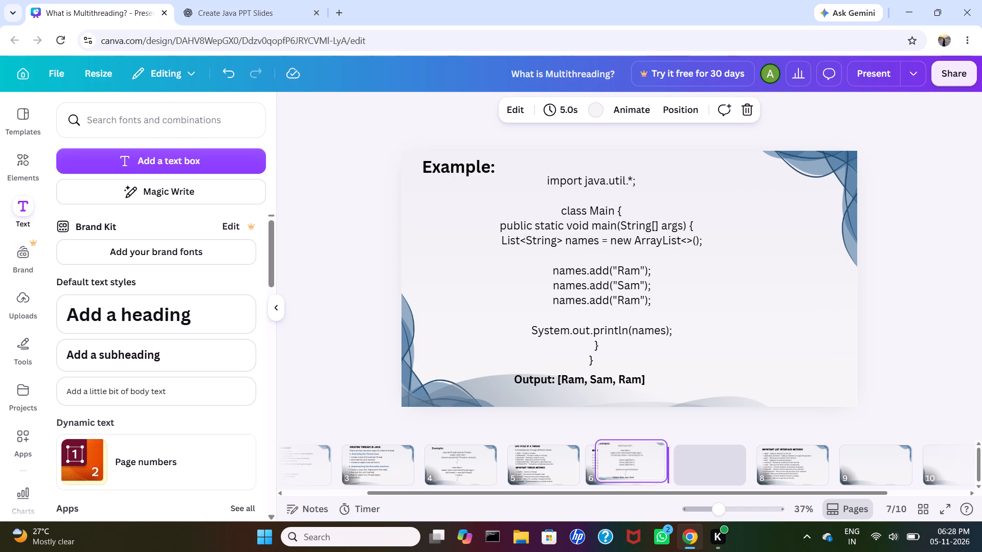
drag(635, 466, 704, 468)
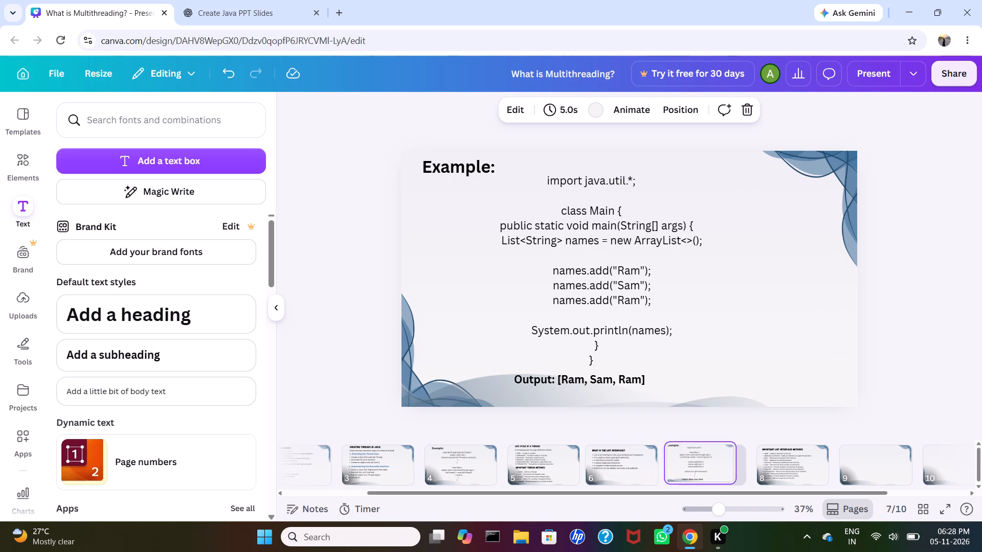
drag(704, 468, 700, 469)
click(546, 455)
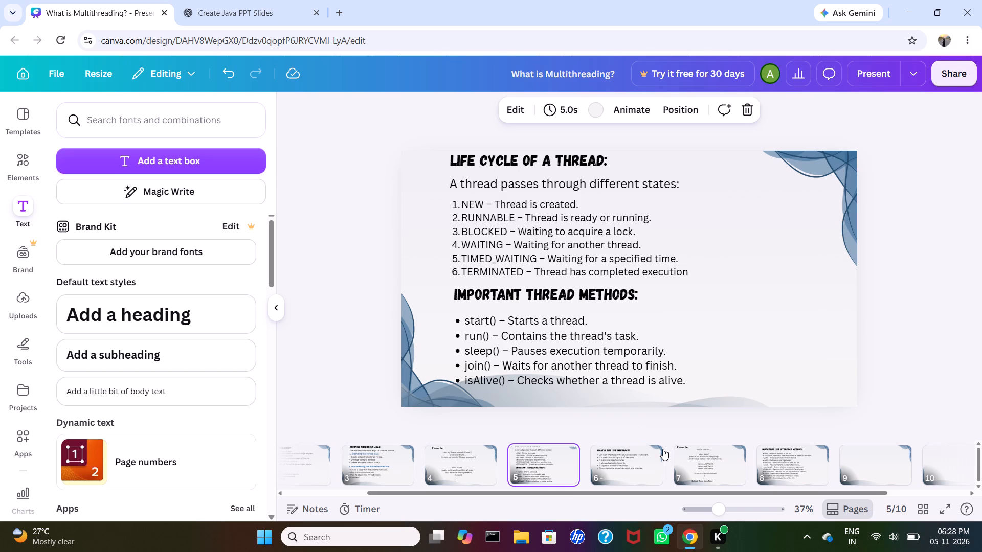
scroll(646, 432, down, 3)
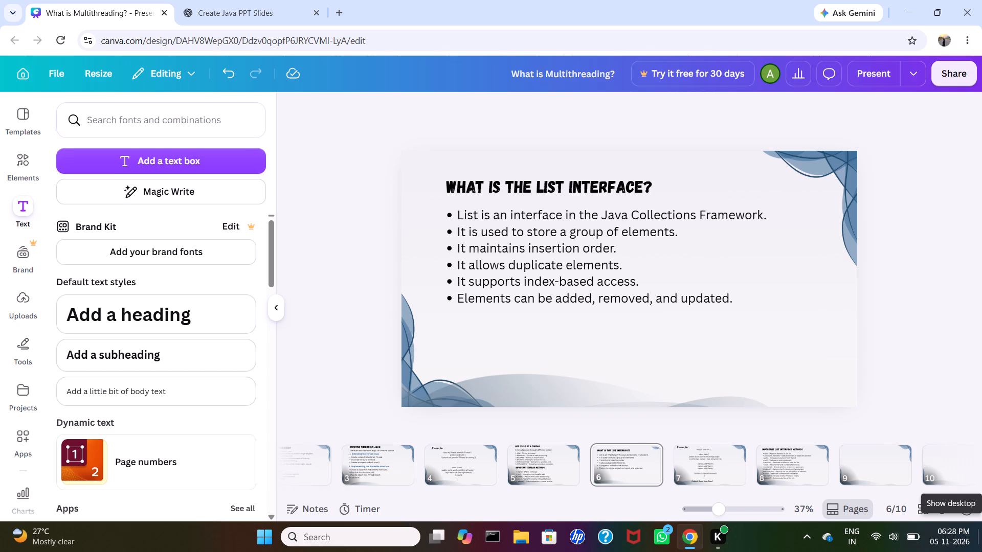
click(700, 459)
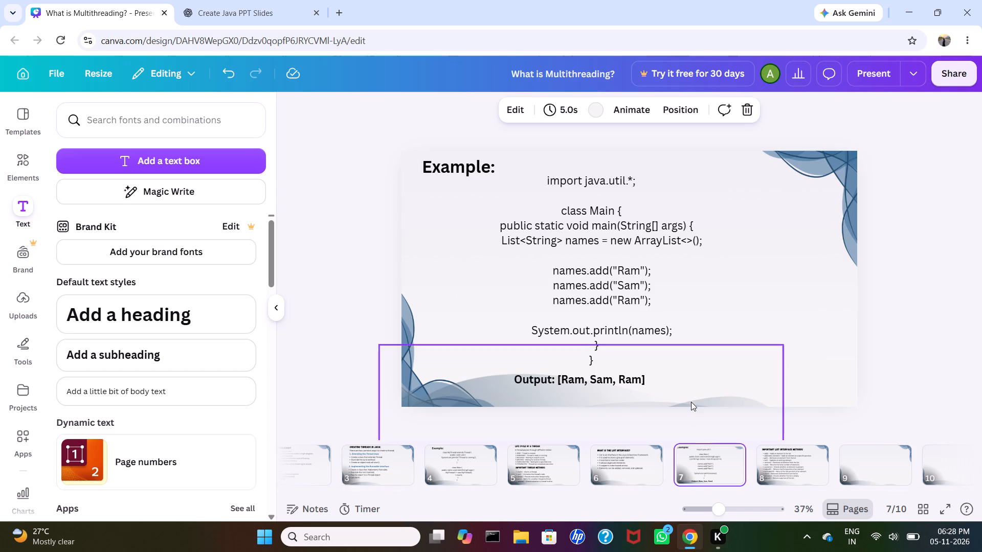
click(620, 469)
click(686, 469)
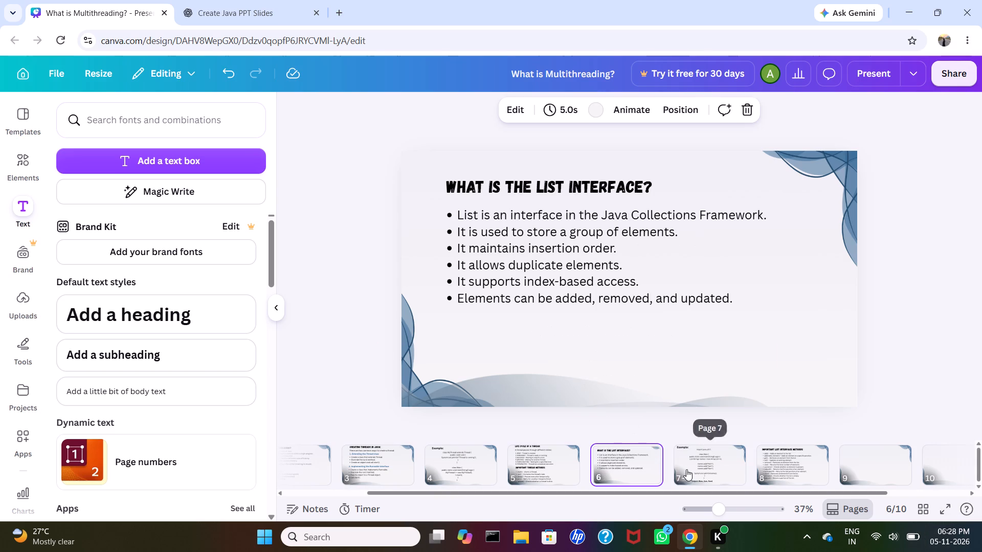
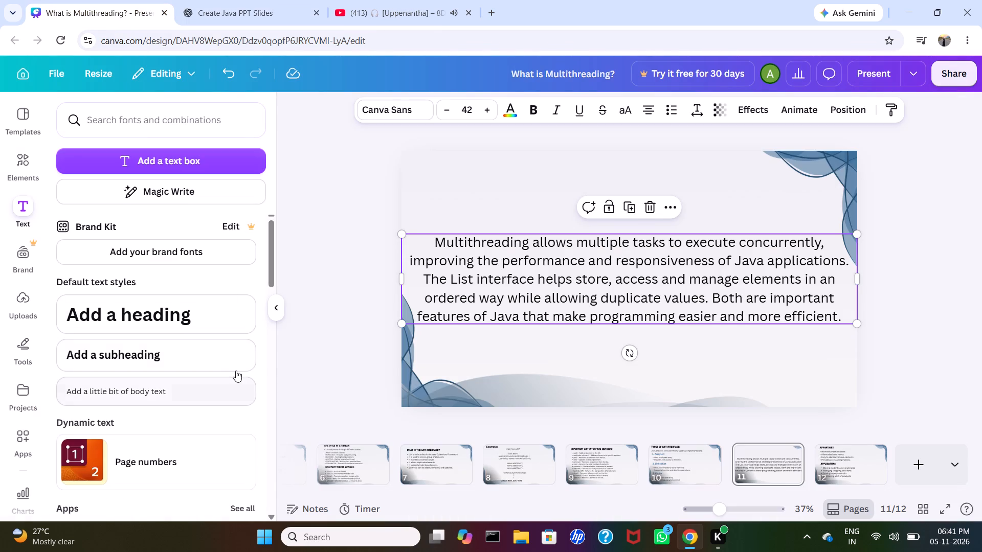
click(224, 352)
key(ctrl+v)
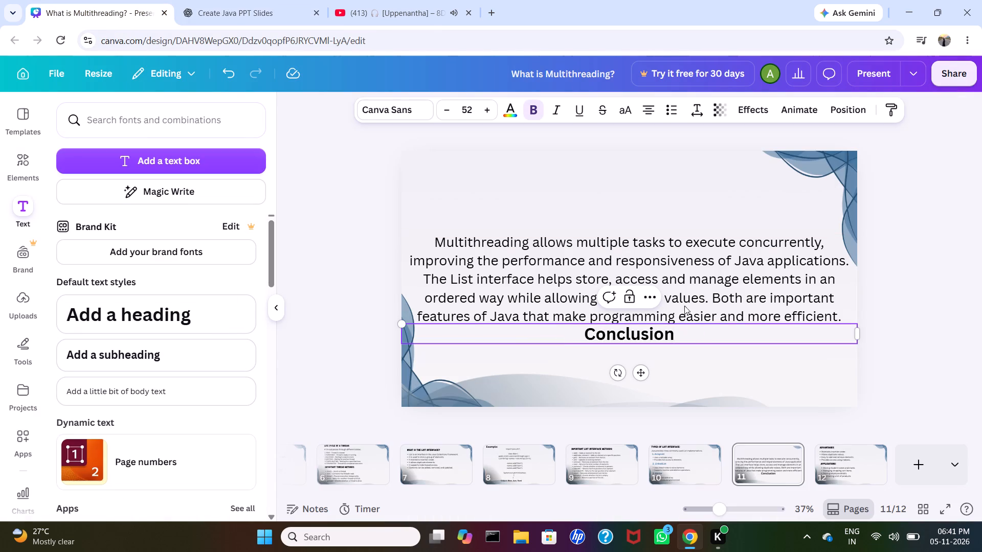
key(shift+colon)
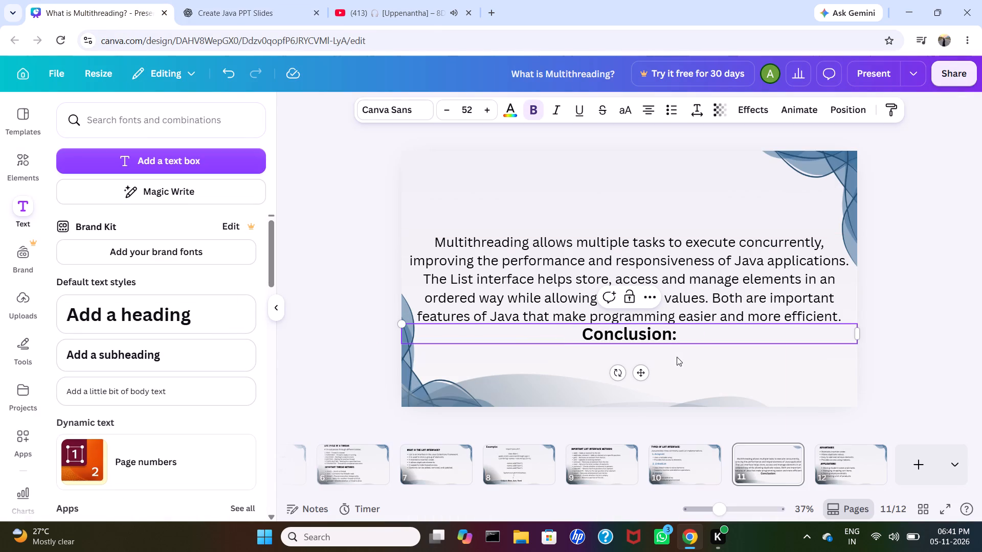
Move the "Conclusion:" heading above the start of the conclusion paragraph, near the slide's upper left.
click(694, 368)
drag(666, 333, 640, 325)
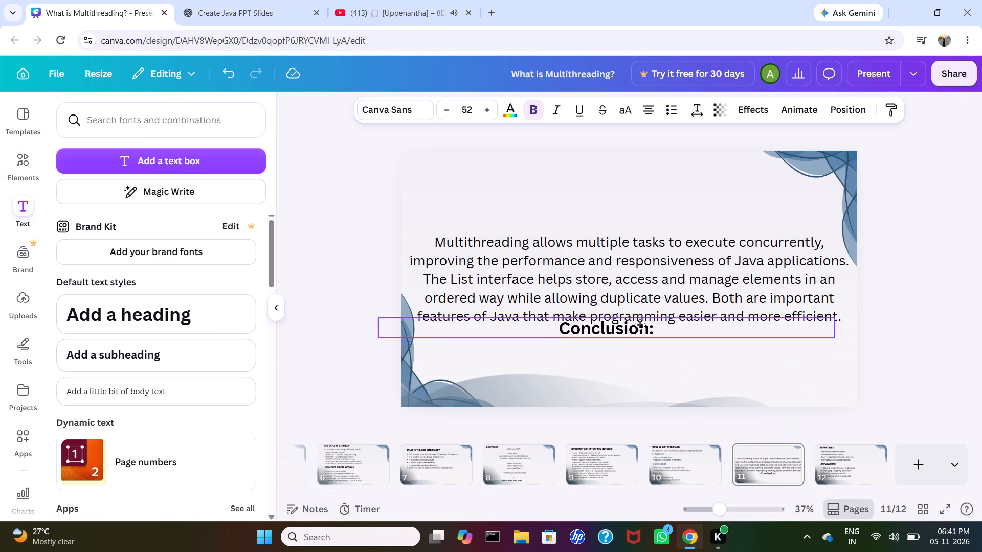
drag(640, 325, 510, 199)
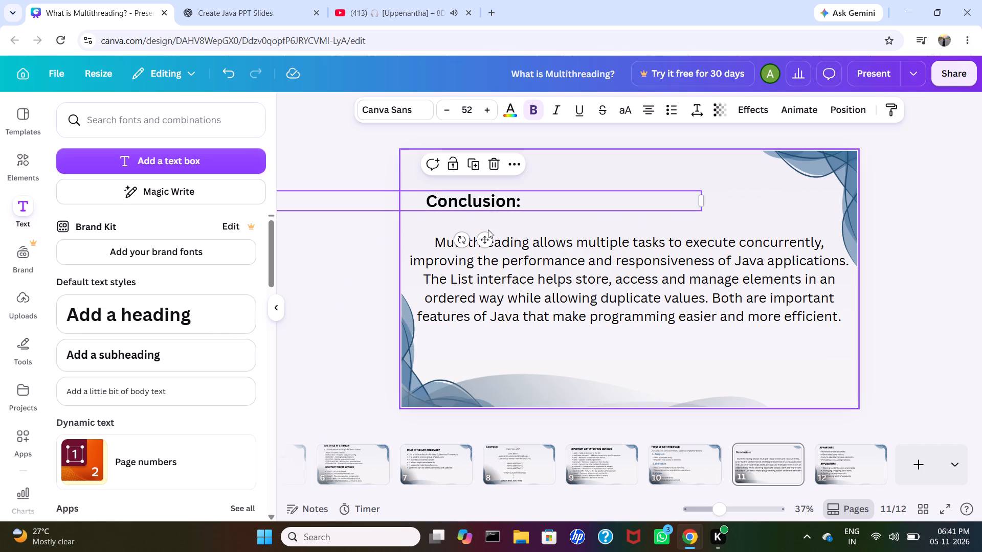
Left-align the conclusion paragraph on slide 11.
click(454, 267)
click(650, 111)
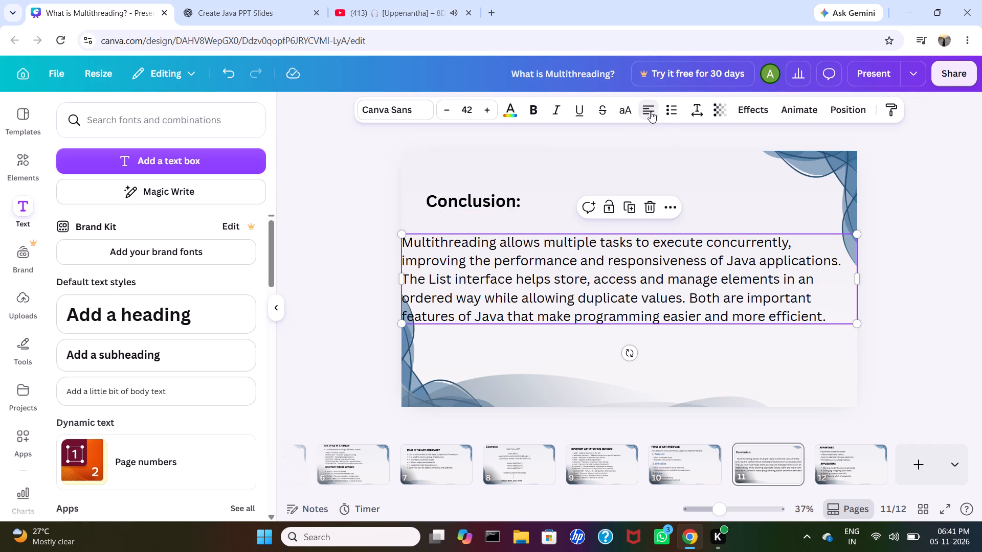
click(736, 364)
Shift the conclusion paragraph slightly right and up on slide 11 and scale it down to fit inside the slide's right edge.
drag(696, 303, 703, 301)
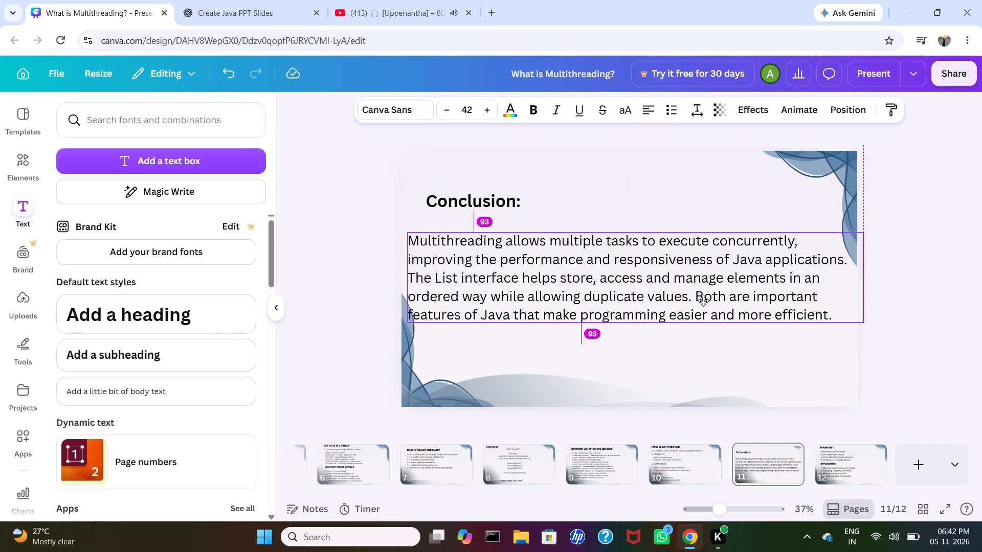
drag(703, 301, 710, 299)
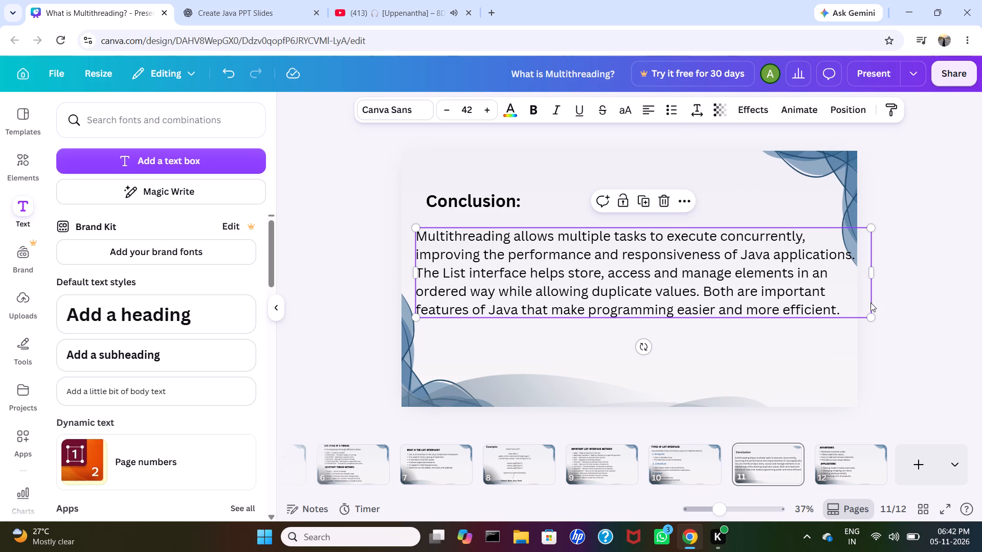
drag(873, 315, 838, 324)
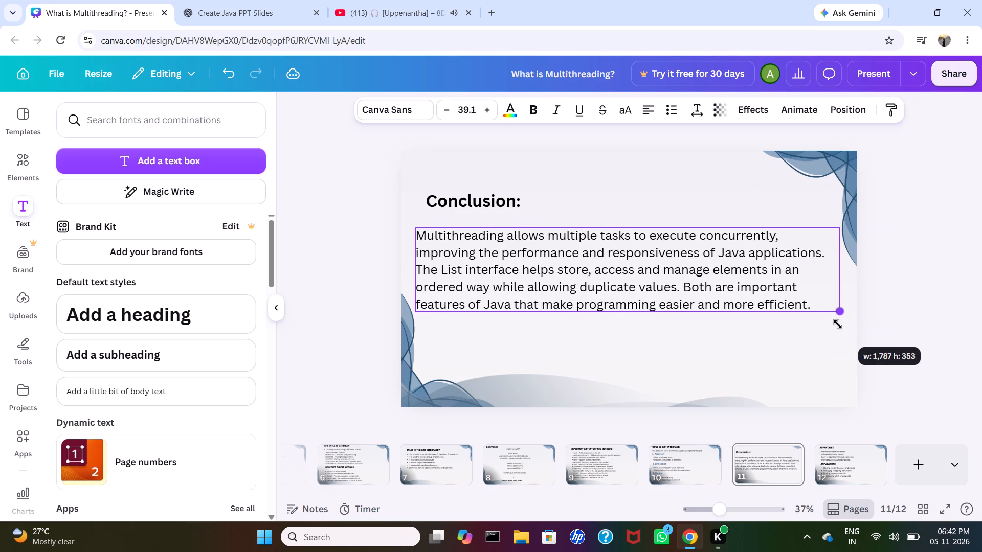
drag(838, 324, 834, 319)
click(770, 340)
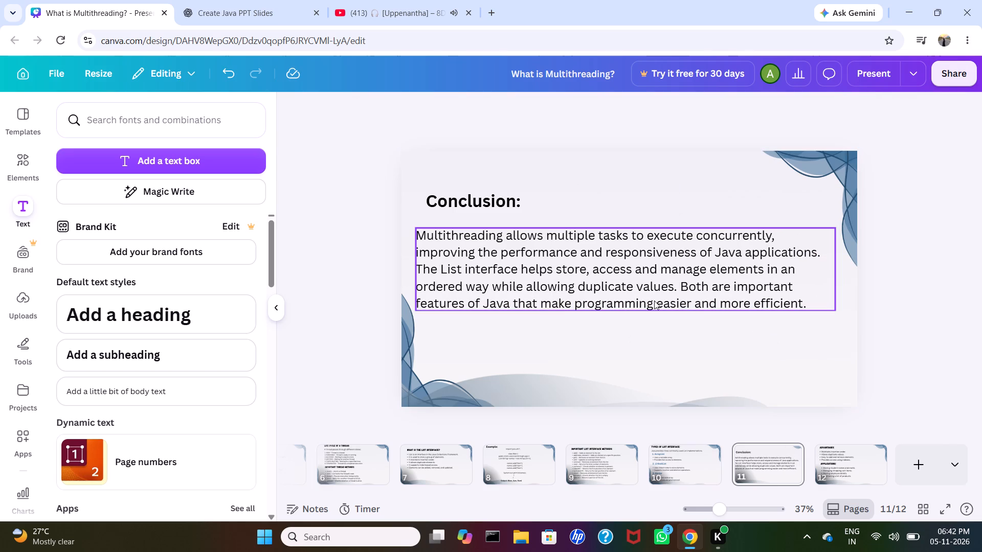
Change the "Conclusion:" heading on slide 11 to the Gagalin font and enlarge its text slightly.
click(483, 207)
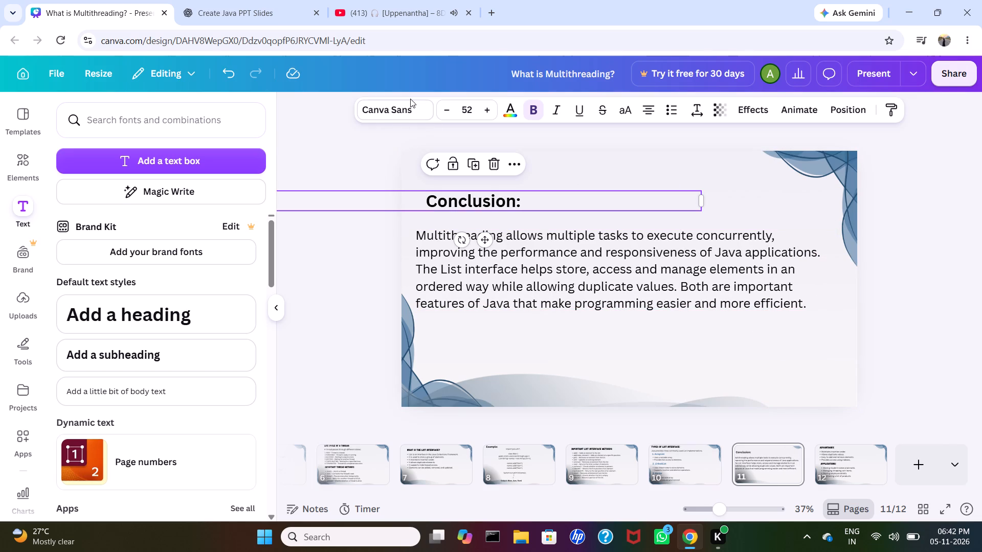
click(410, 99)
click(413, 107)
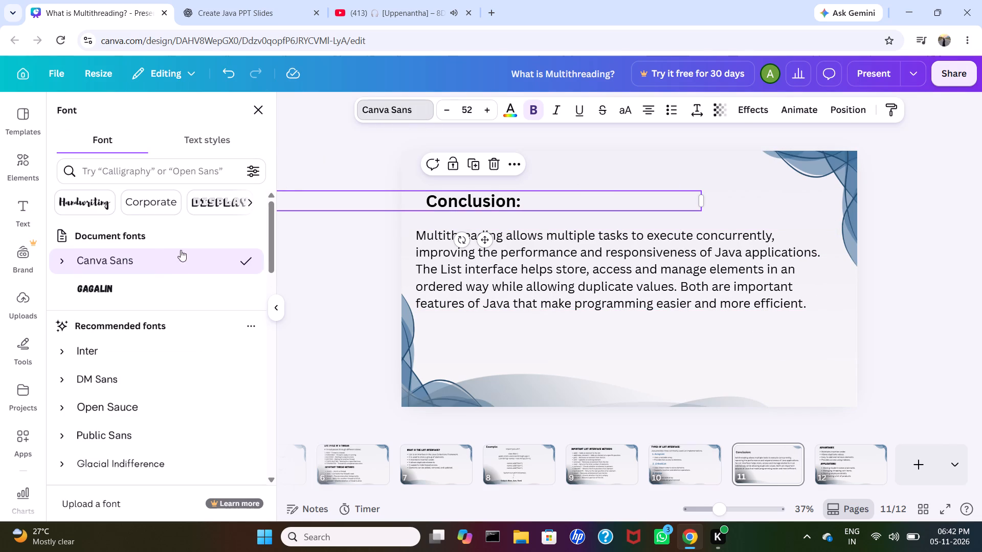
click(171, 284)
click(639, 168)
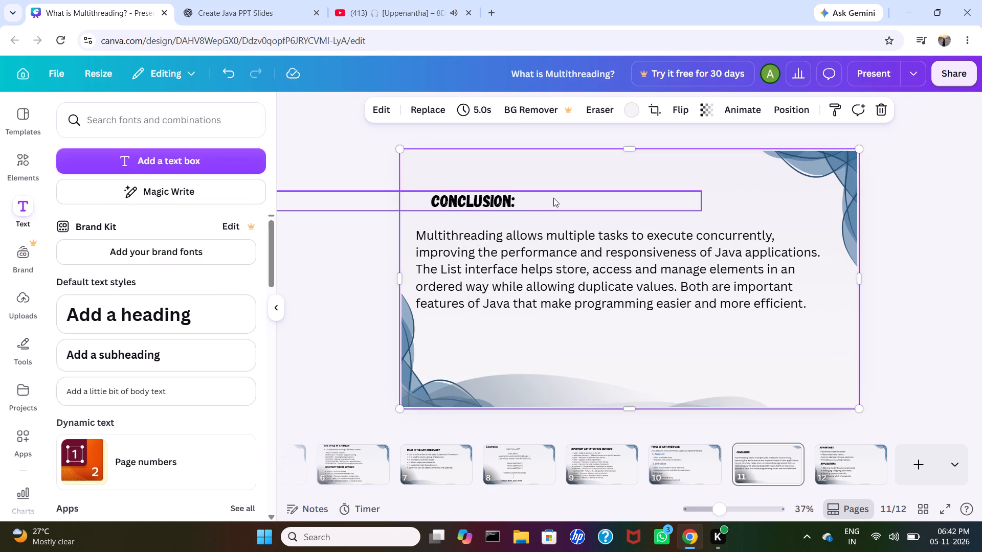
click(518, 204)
triple_click(486, 109)
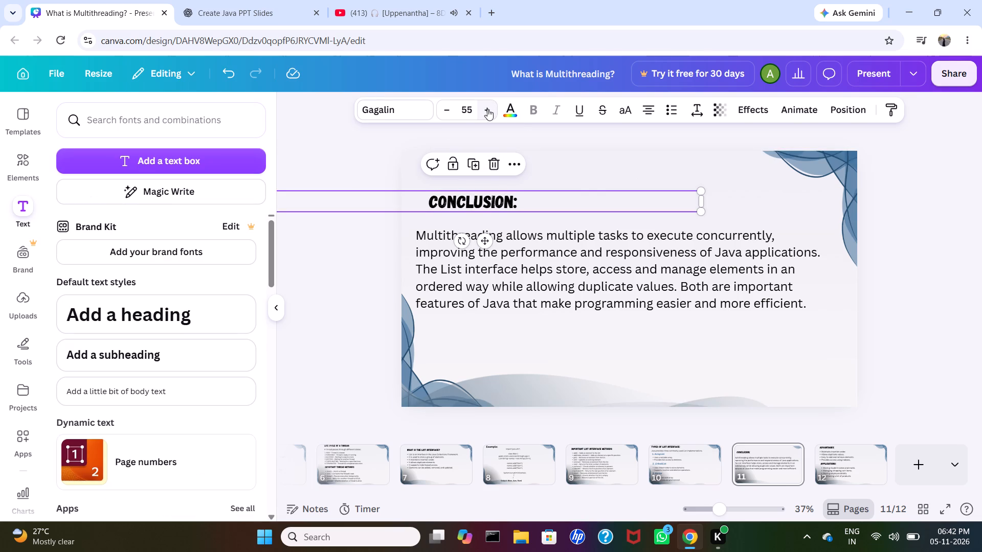
triple_click(487, 109)
click(627, 377)
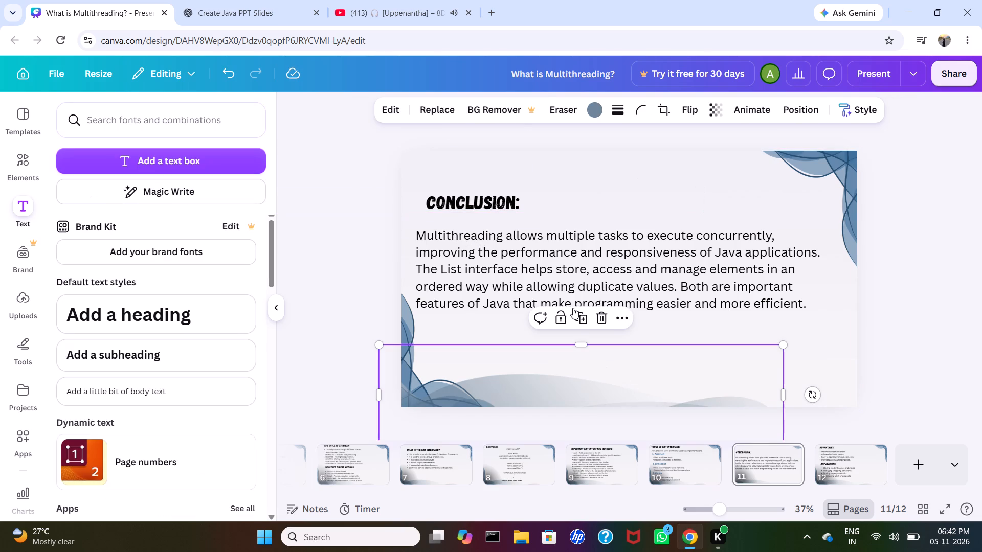
Reorder the slides so the Advantages and Applications slide comes directly before the Conclusion slide.
drag(846, 462, 735, 474)
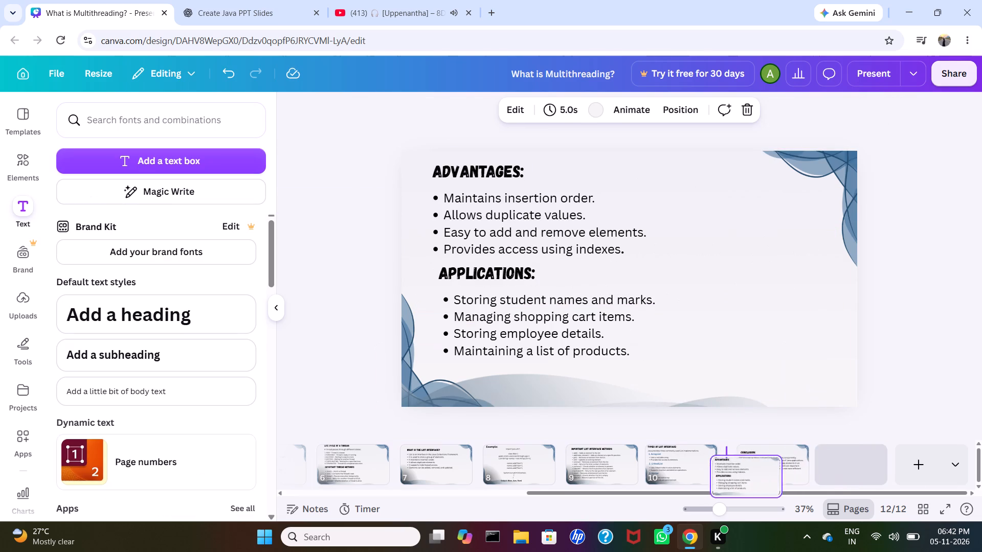
drag(735, 474, 743, 470)
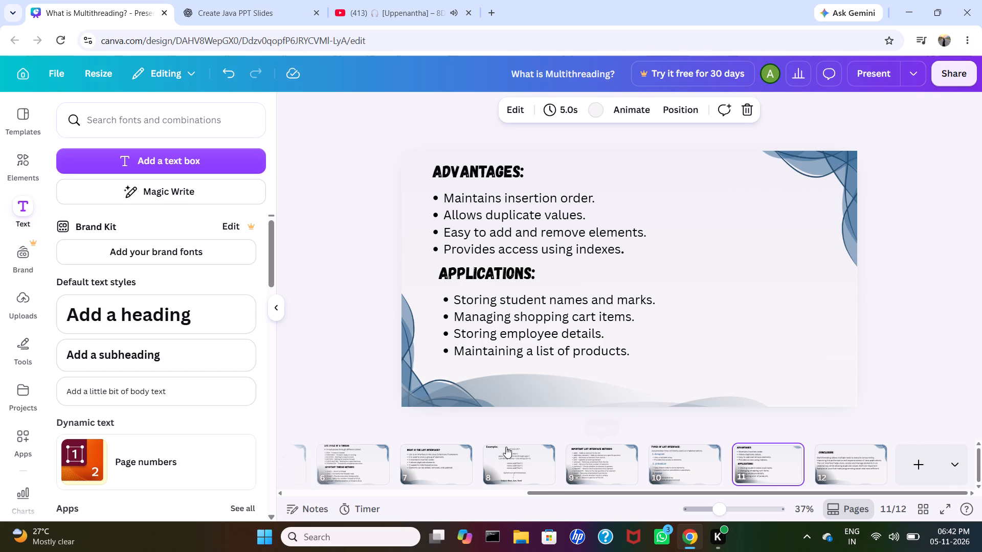
Add a subheading text box reading "THANK YOU" to the blank slide 2.
scroll(492, 441, right, 9)
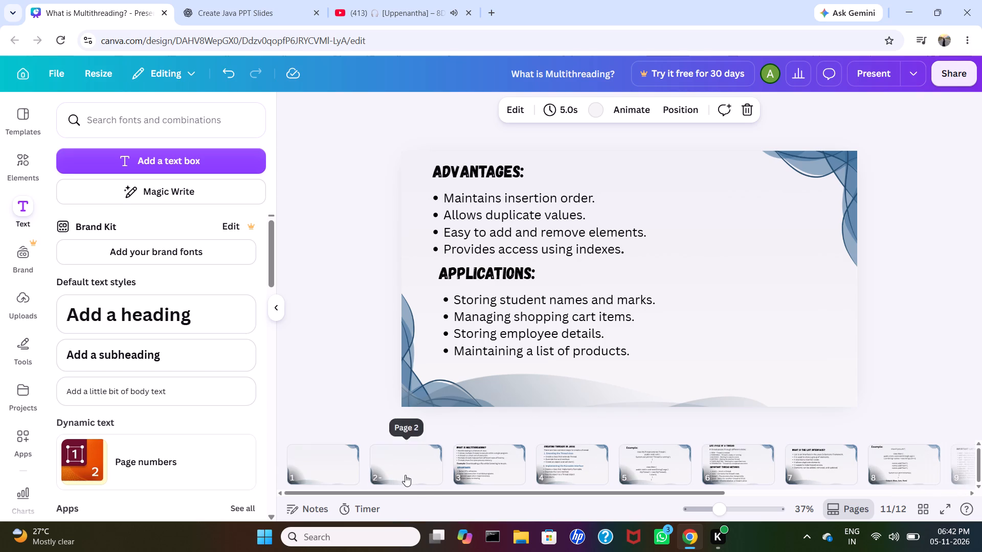
click(405, 475)
click(122, 352)
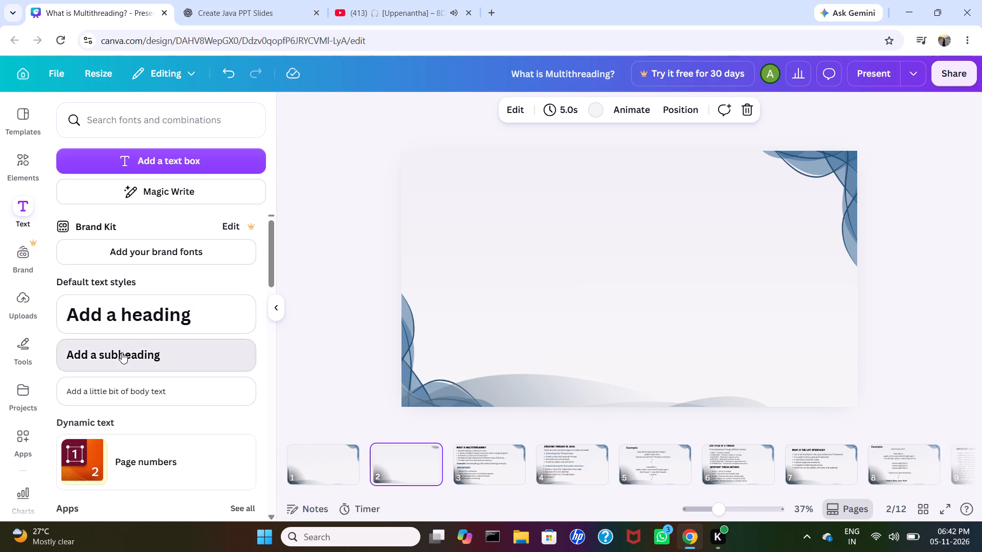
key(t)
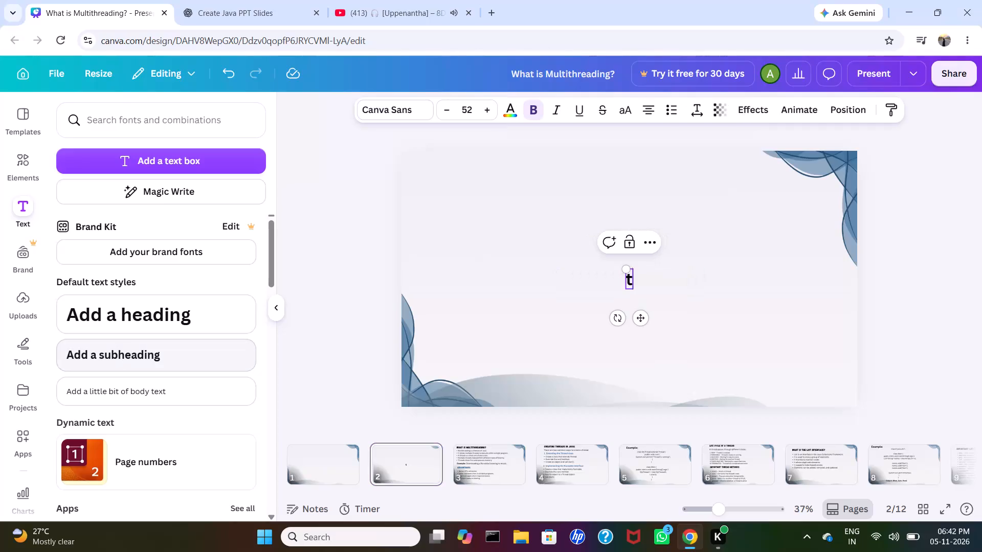
key(BackSpace)
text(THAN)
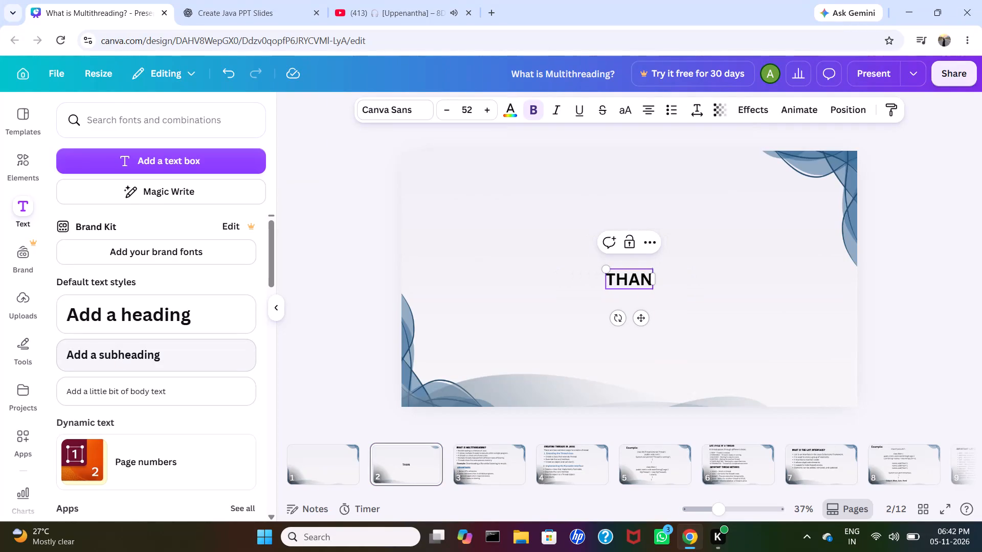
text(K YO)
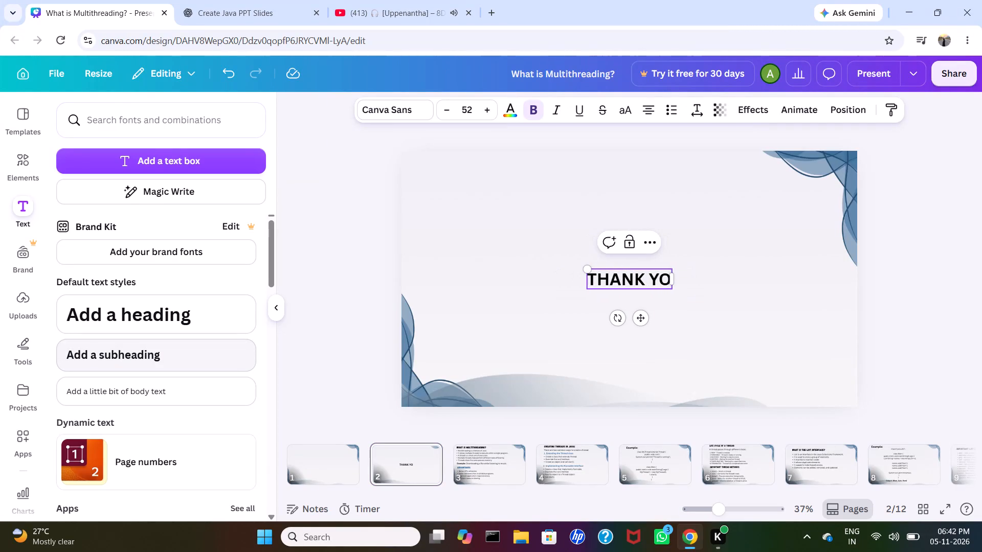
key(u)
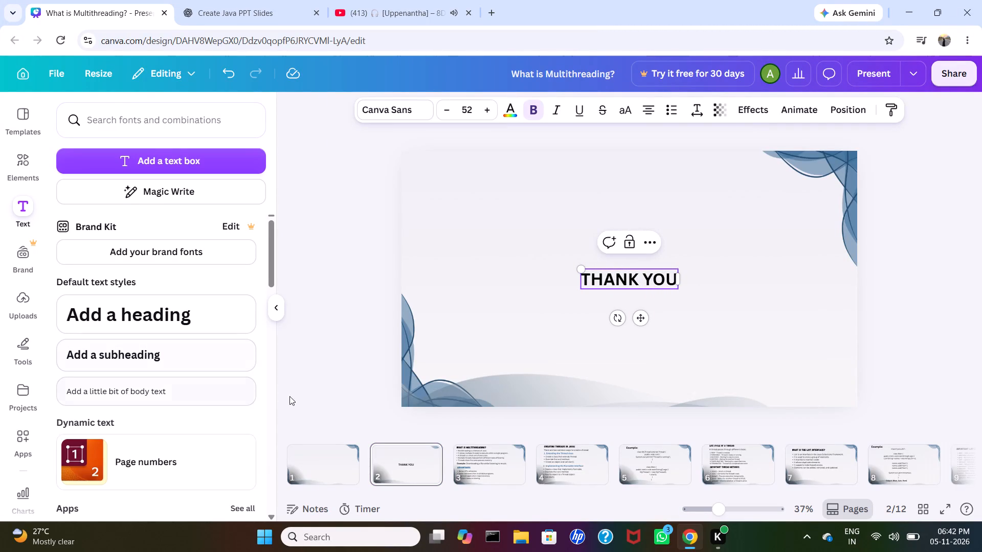
Set the "THANK YOU" text on slide 2 to size 83 in the Horizon font.
click(484, 118)
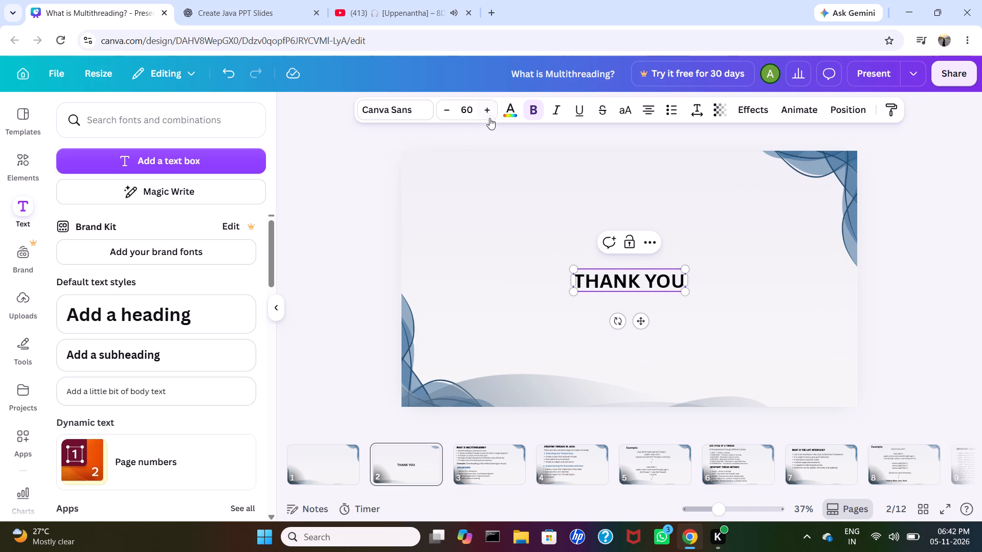
drag(489, 117, 480, 108)
drag(421, 98, 418, 110)
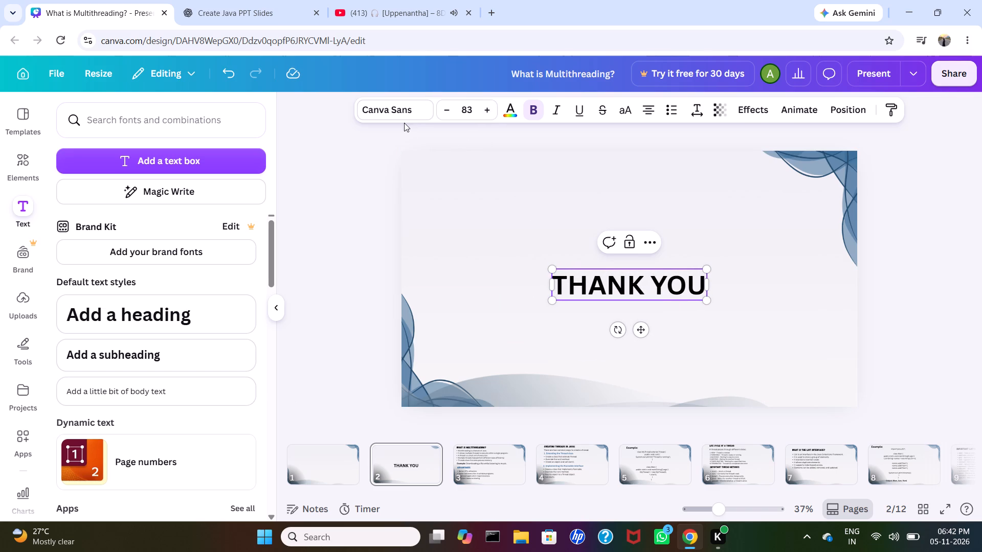
click(401, 105)
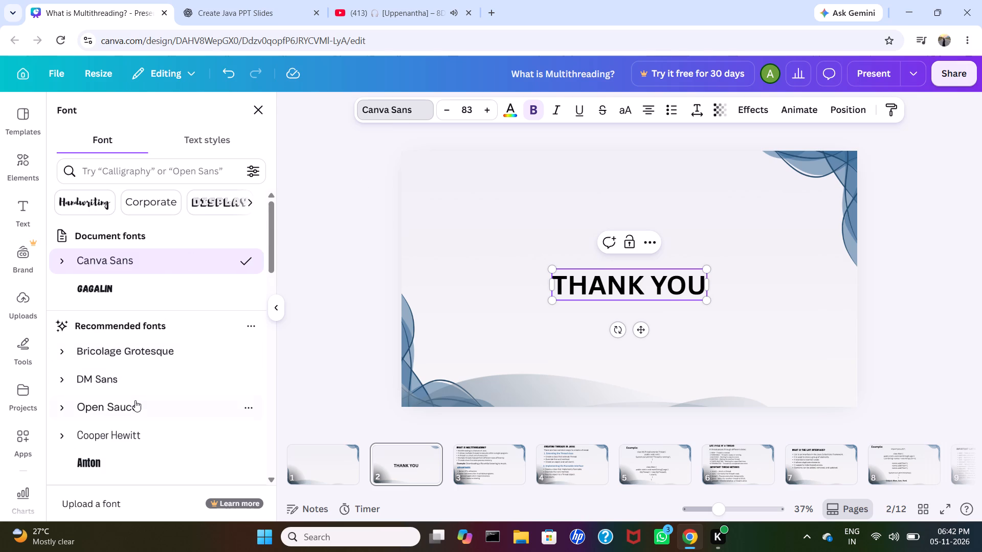
scroll(135, 396, down, 3)
click(137, 417)
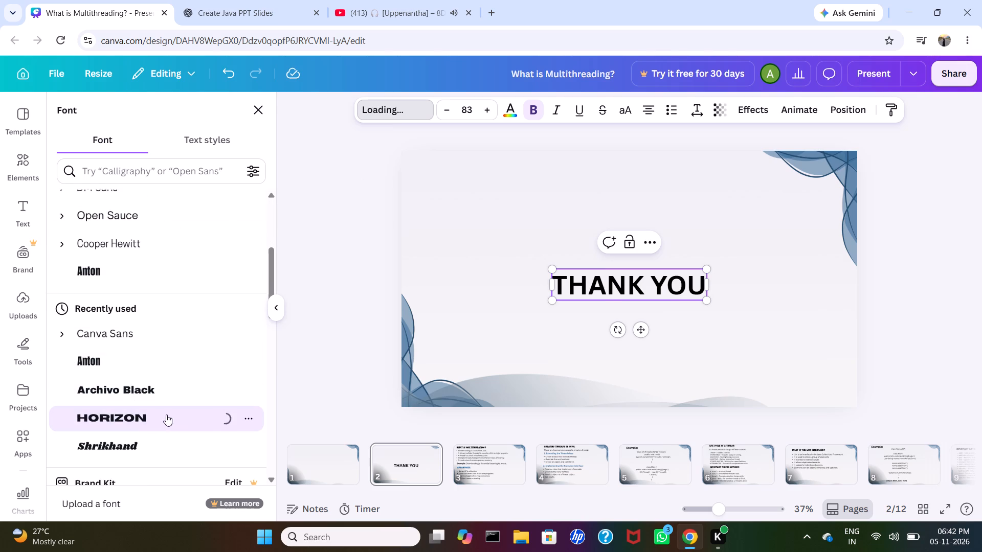
click(590, 333)
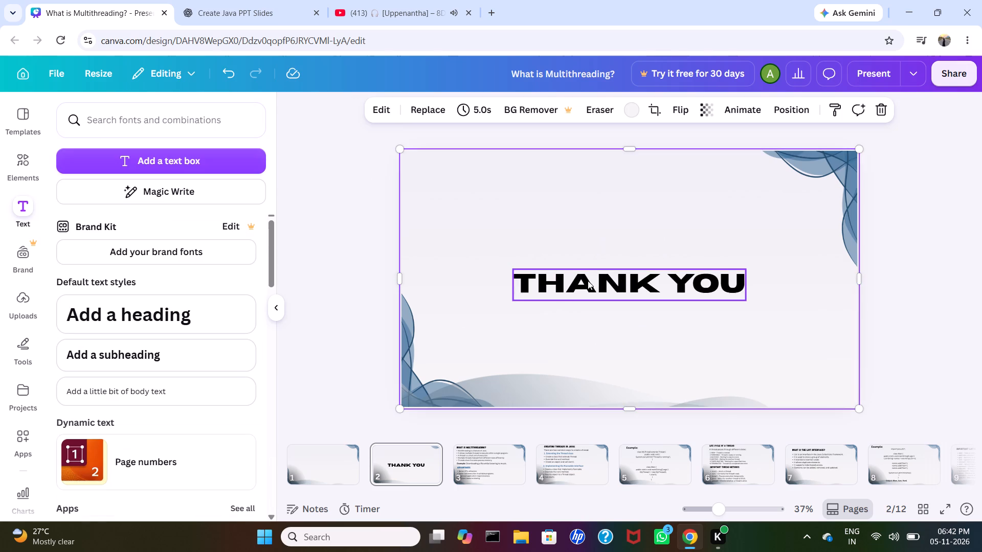
Move the "THANK YOU" text slightly up and left on slide 2.
drag(589, 280, 577, 262)
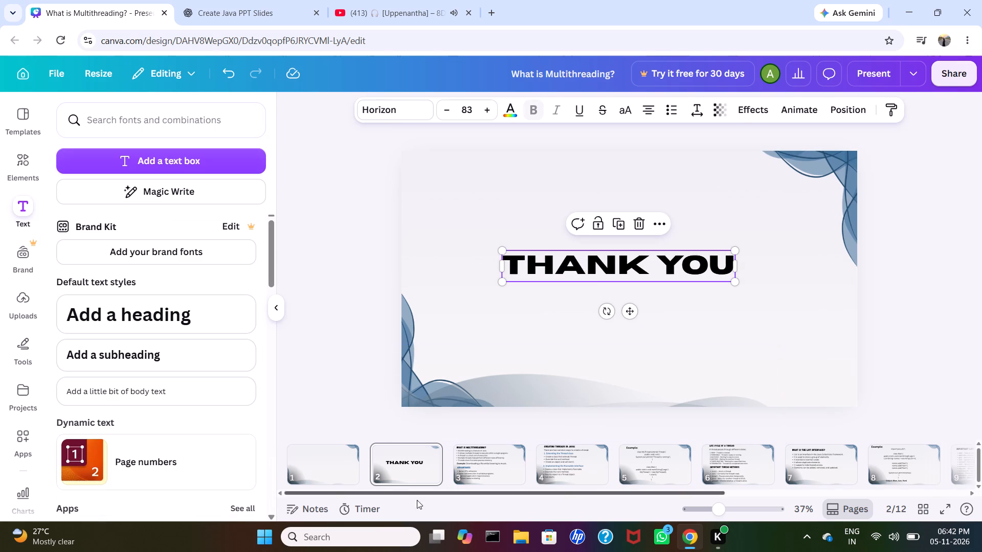
Reorder the slides so the "THANK YOU" slide is last, directly after the Conclusion slide.
drag(403, 460, 897, 470)
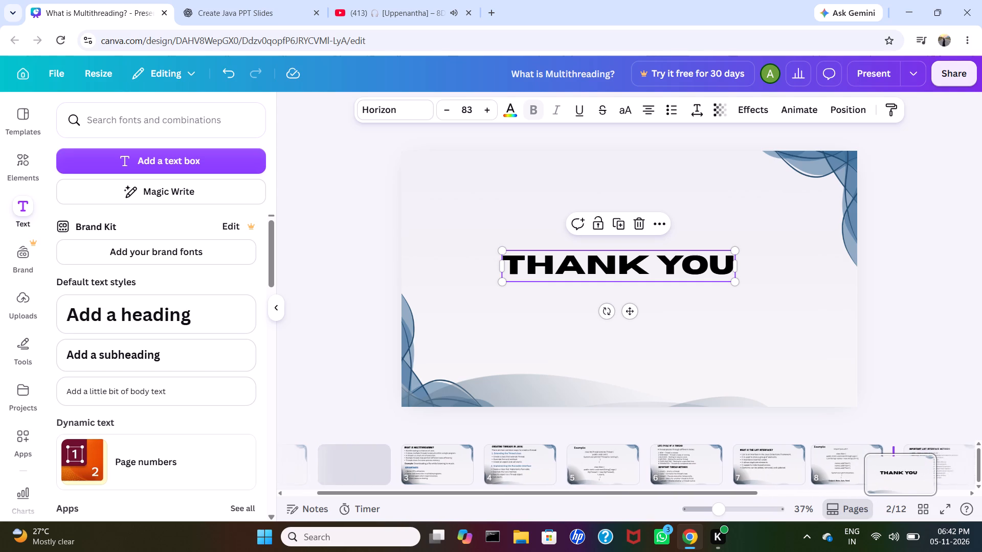
drag(897, 470, 801, 466)
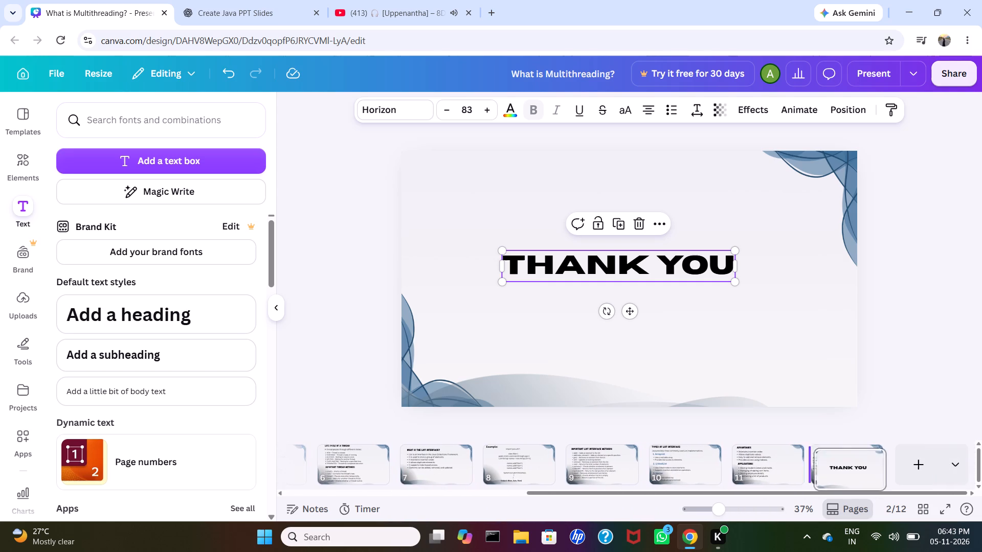
drag(801, 466, 779, 461)
drag(838, 469, 772, 480)
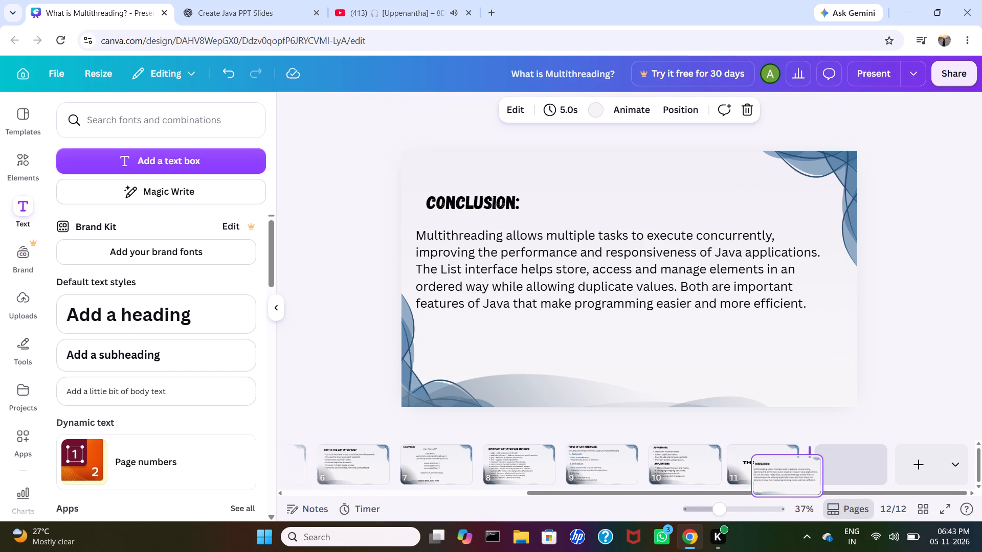
drag(772, 480, 734, 469)
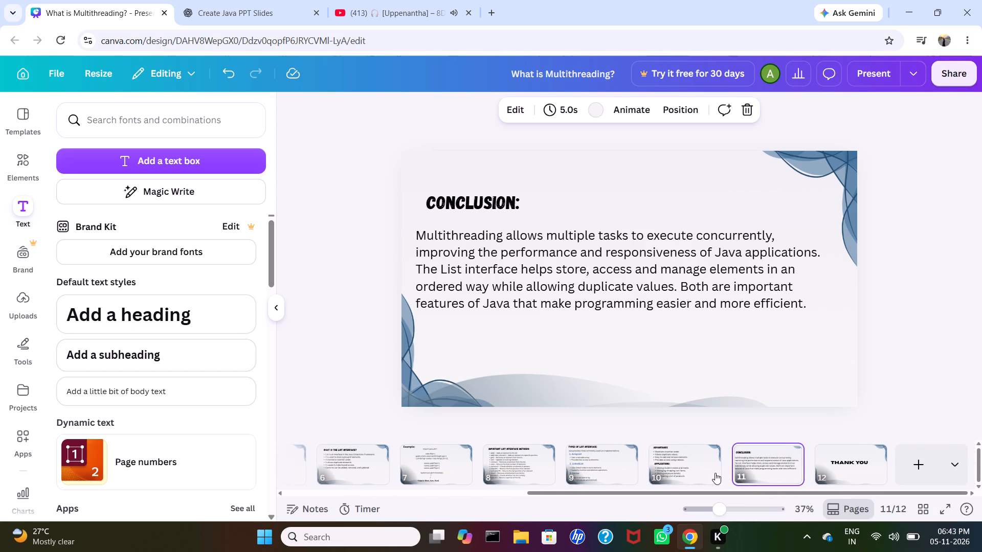
Add a subheading text box reading "Multithreading and List Interface" to the blank slide 1.
click(709, 471)
key(Left)
key(Left)
key(Left)
key(Left)
key(Left)
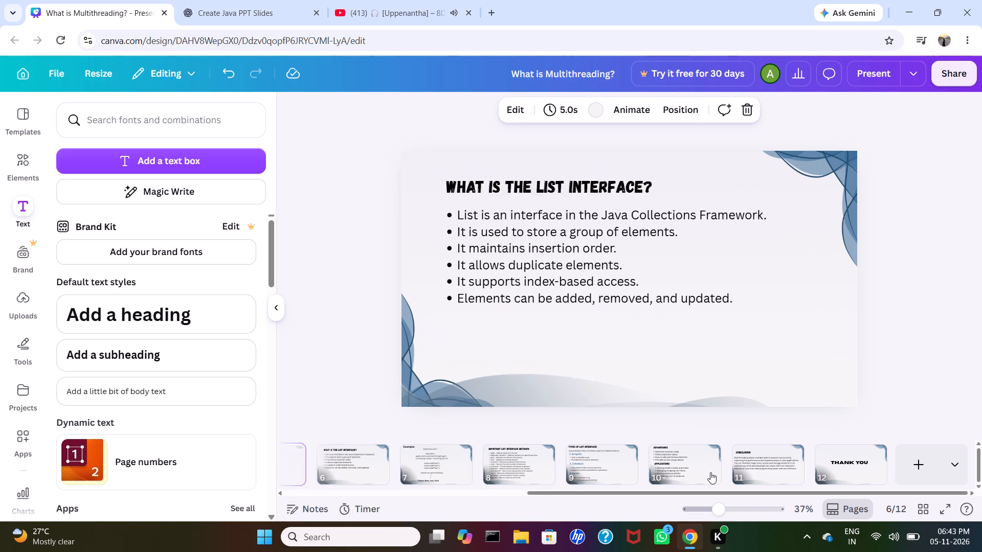
key(Left)
key(Left)
key(Left)
key(Left)
key(Left)
key(Left)
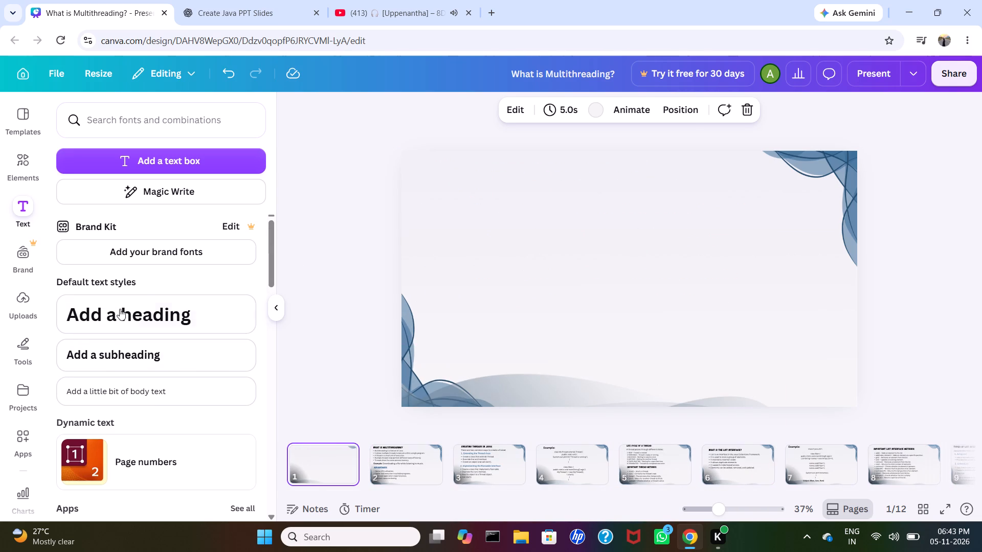
click(117, 357)
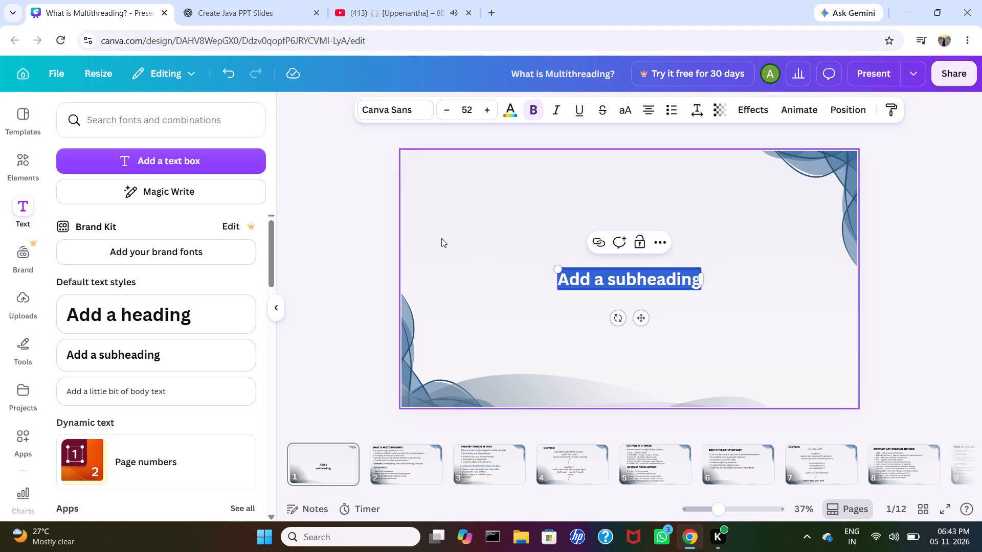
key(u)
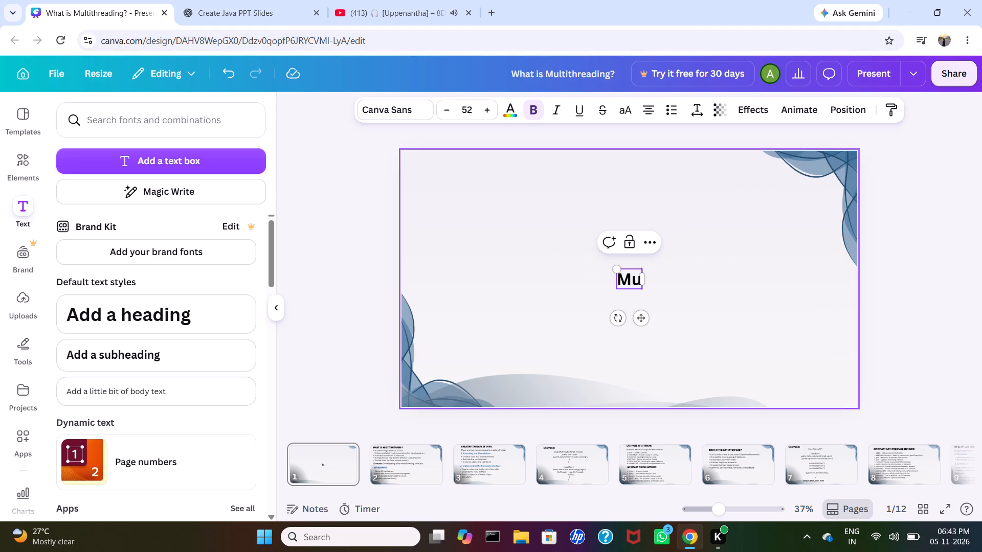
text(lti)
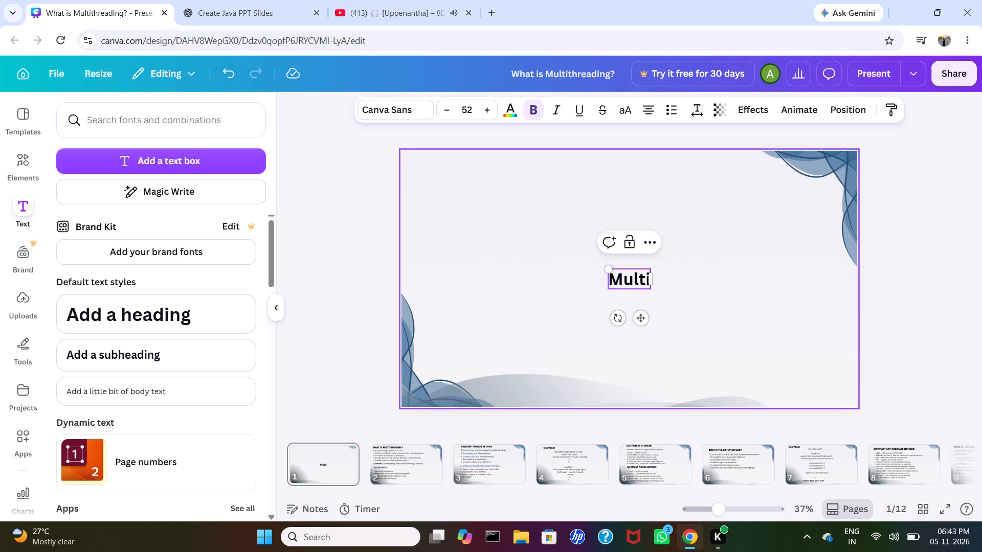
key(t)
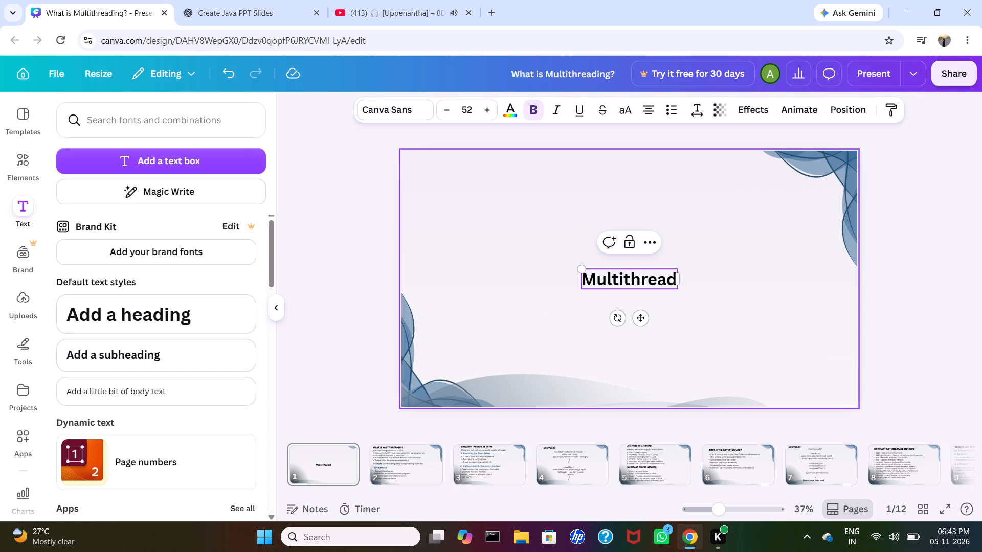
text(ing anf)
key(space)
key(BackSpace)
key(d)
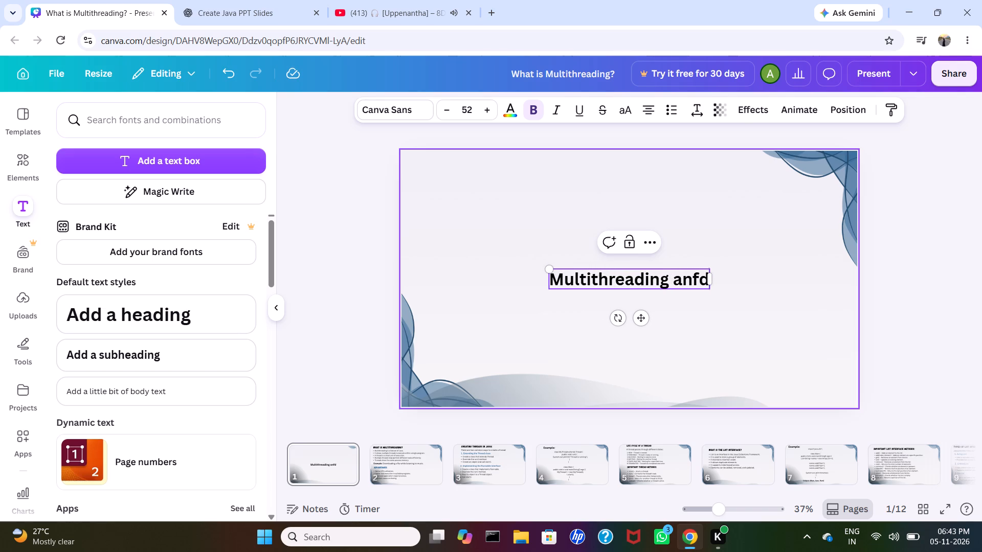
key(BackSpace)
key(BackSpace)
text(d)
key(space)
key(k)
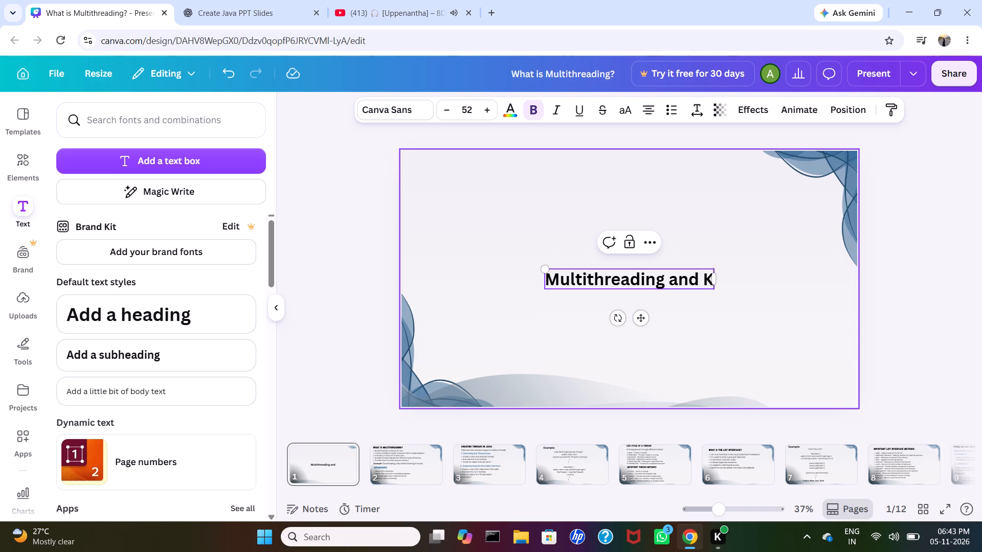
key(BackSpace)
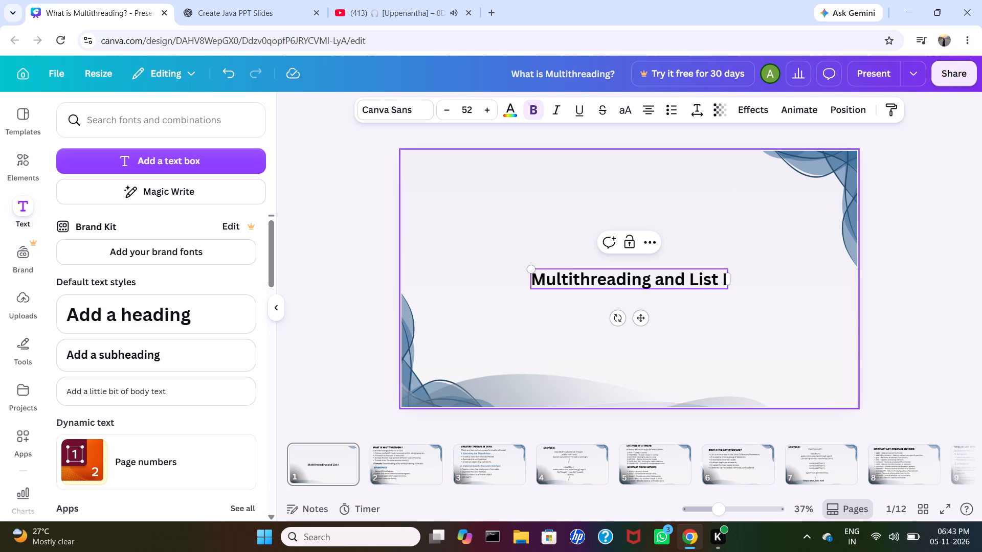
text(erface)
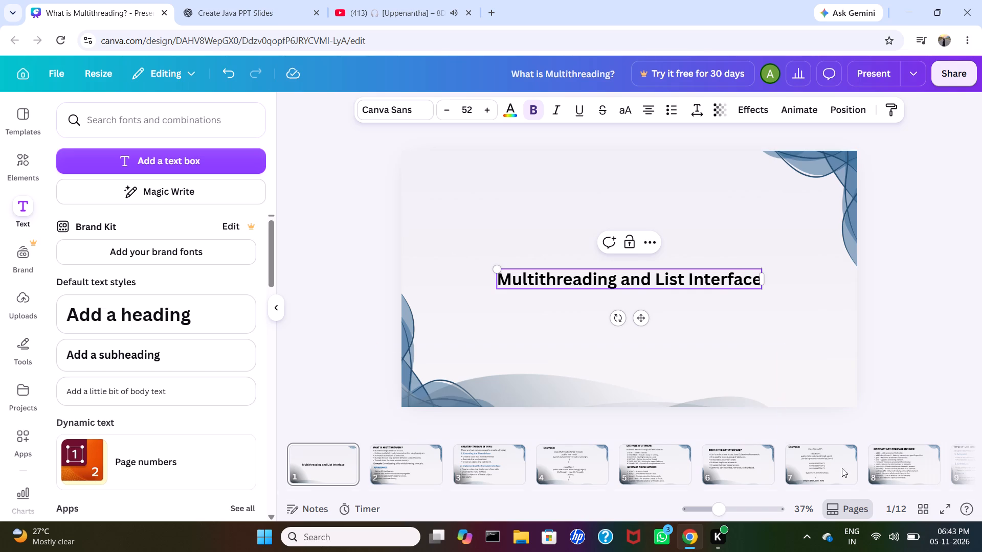
click(768, 313)
Move the "Multithreading and List Interface" title slightly up and left on slide 1 and increase its font size.
drag(682, 286, 670, 254)
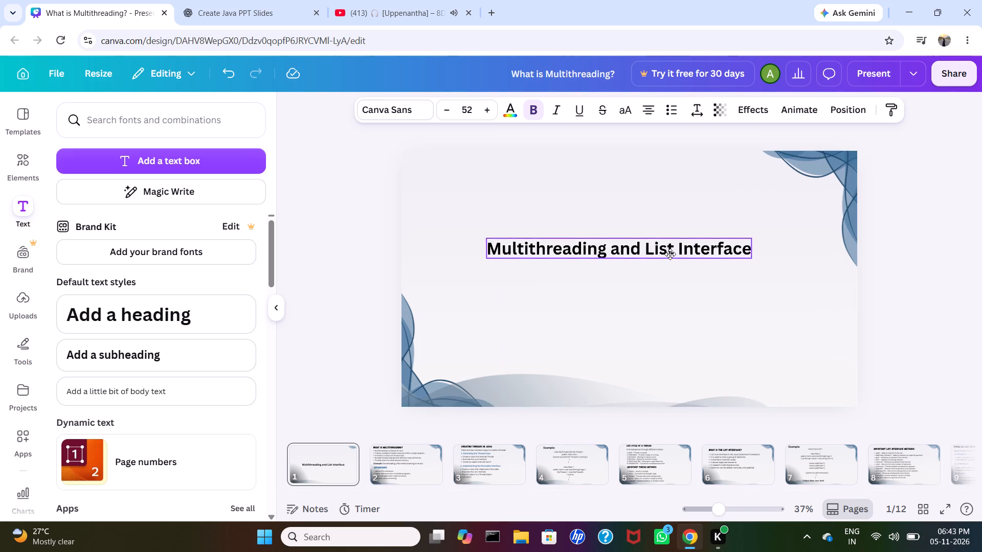
drag(670, 254, 668, 247)
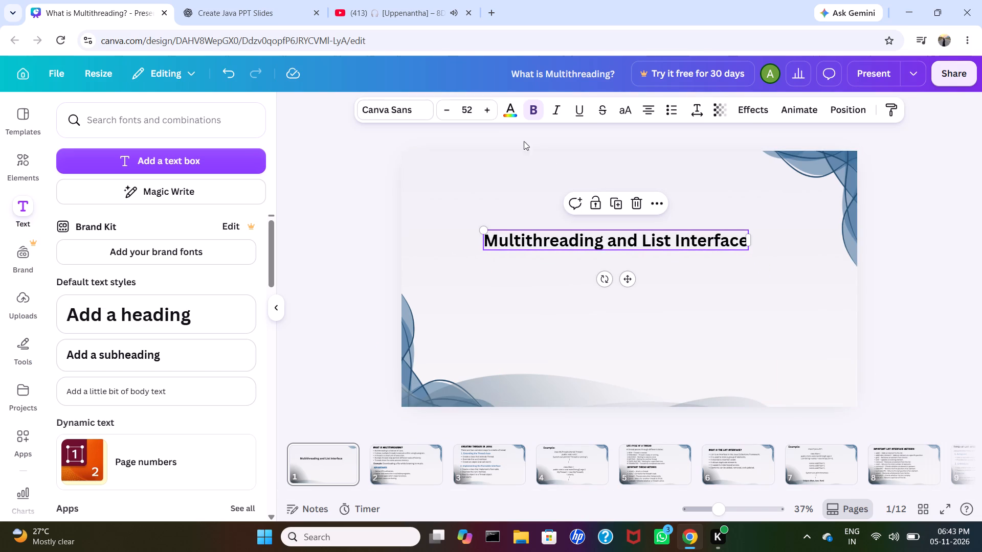
triple_click(487, 112)
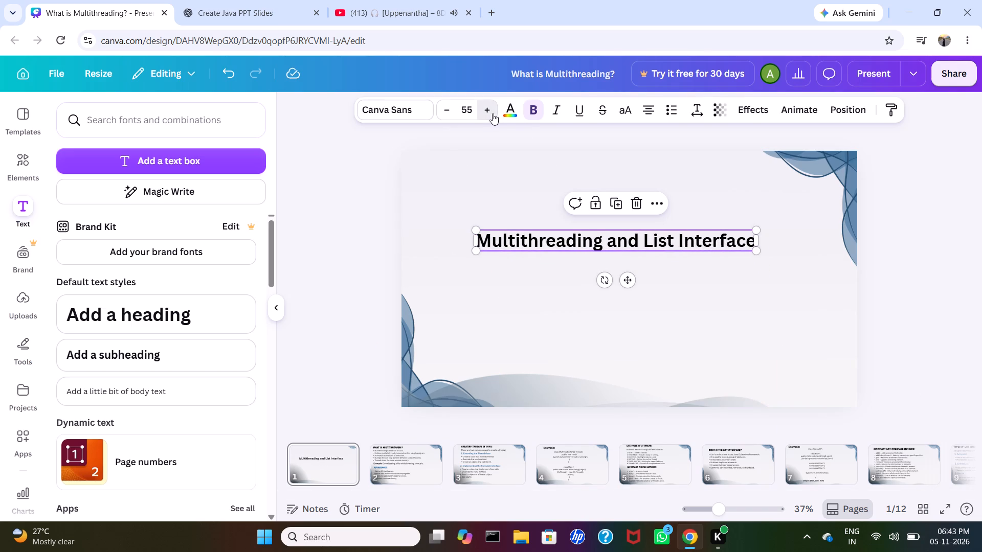
triple_click(493, 113)
click(494, 113)
click(665, 331)
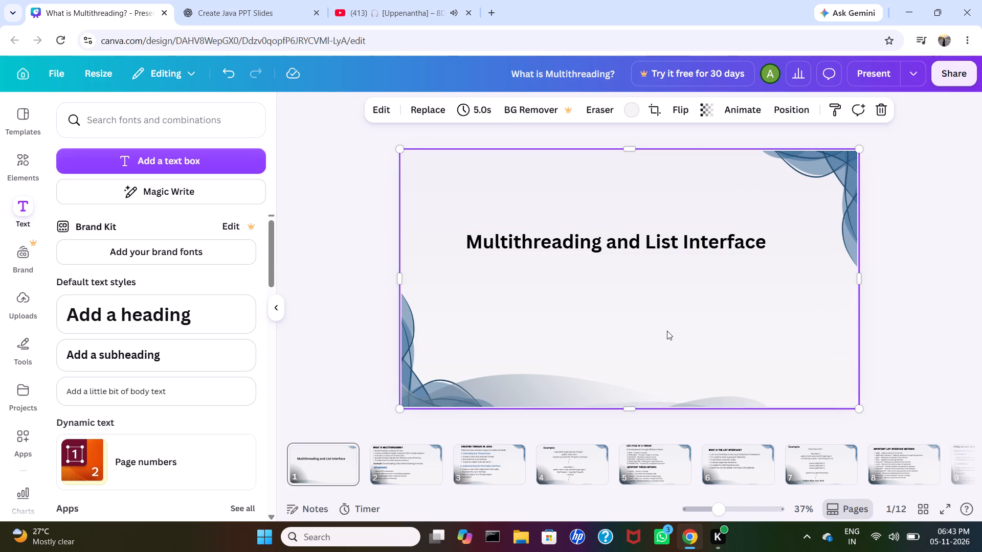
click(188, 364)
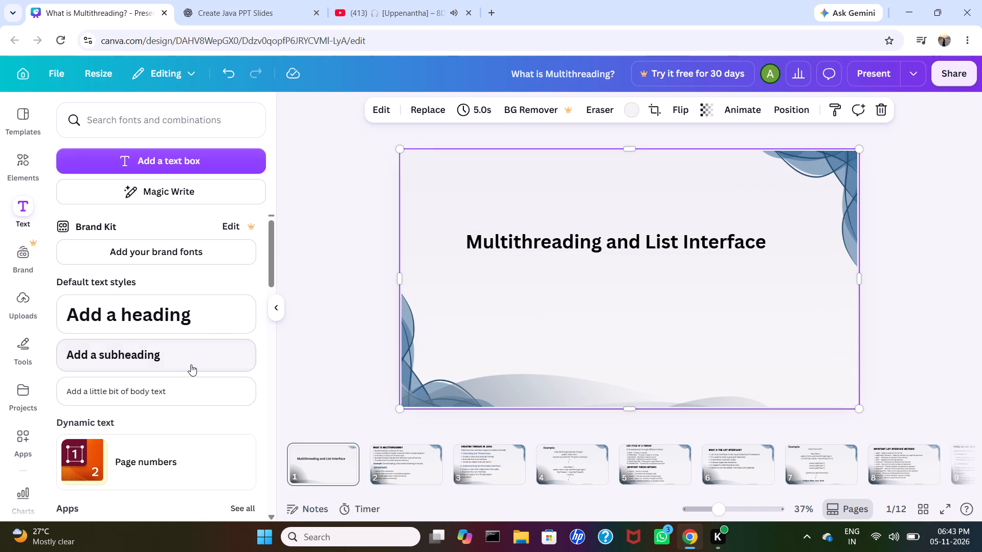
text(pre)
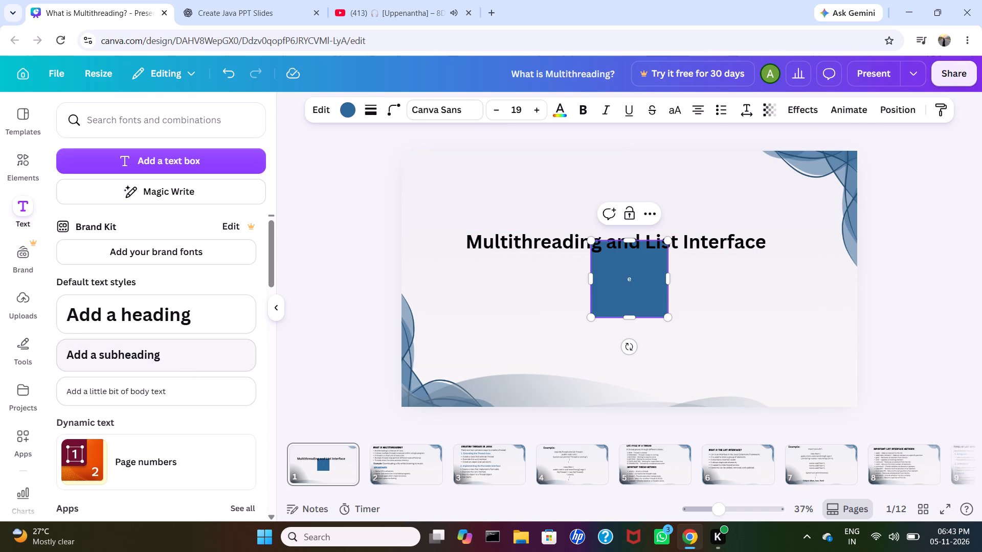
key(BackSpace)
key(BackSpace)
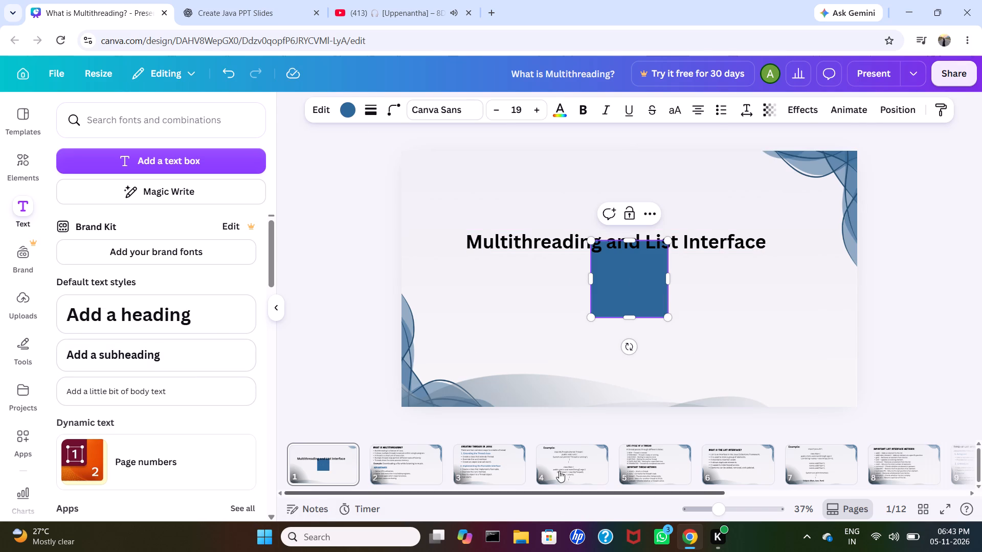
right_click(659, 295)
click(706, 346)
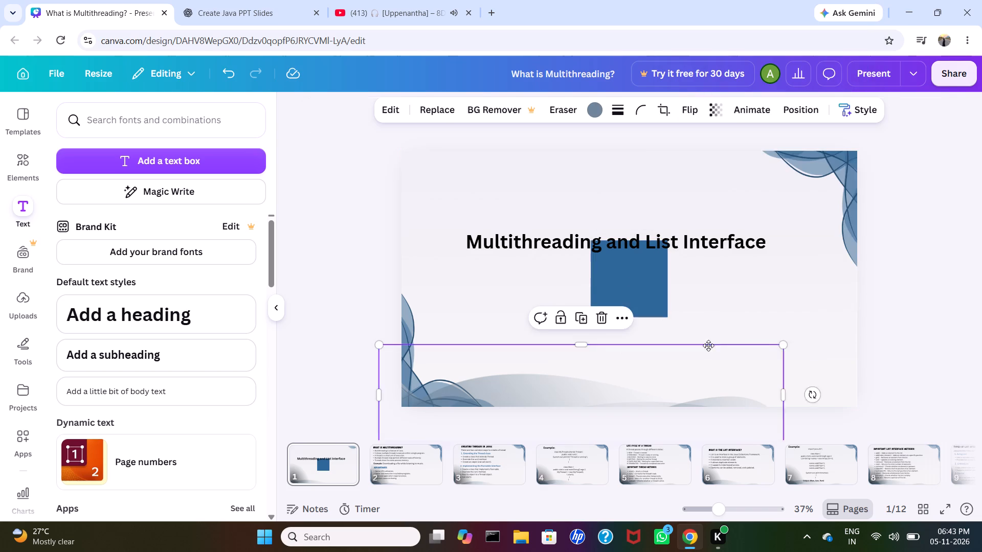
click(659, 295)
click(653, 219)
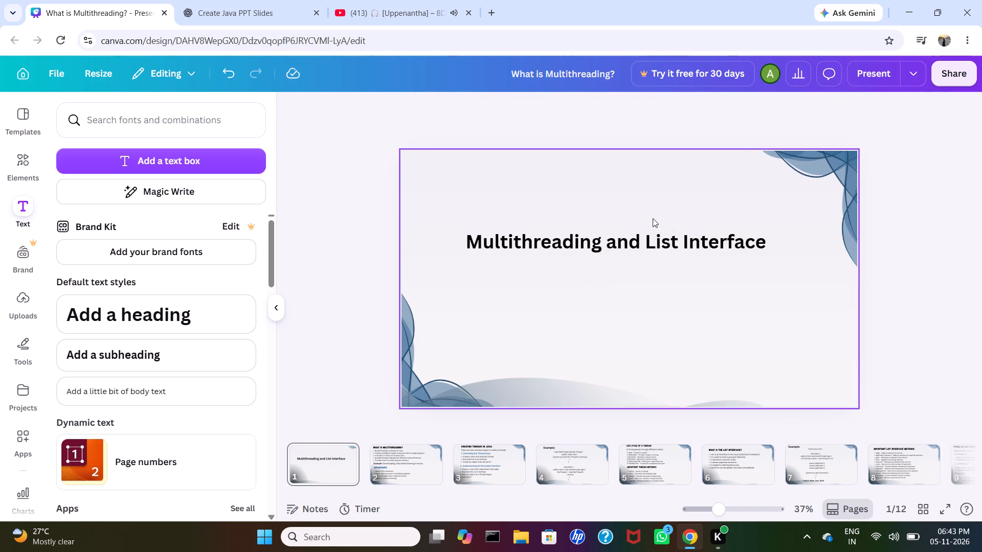
Add a subheading text box reading "Presented by:" to slide 1.
click(128, 362)
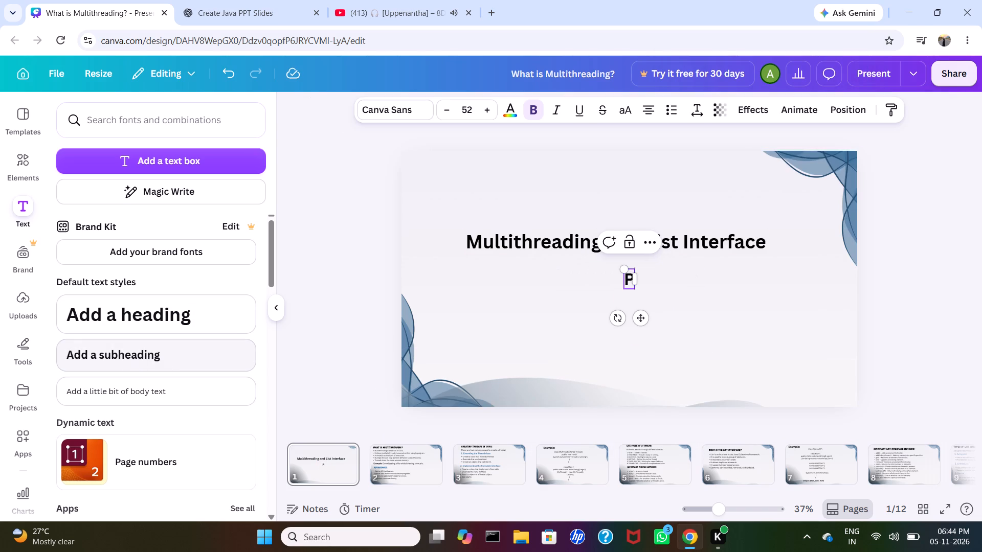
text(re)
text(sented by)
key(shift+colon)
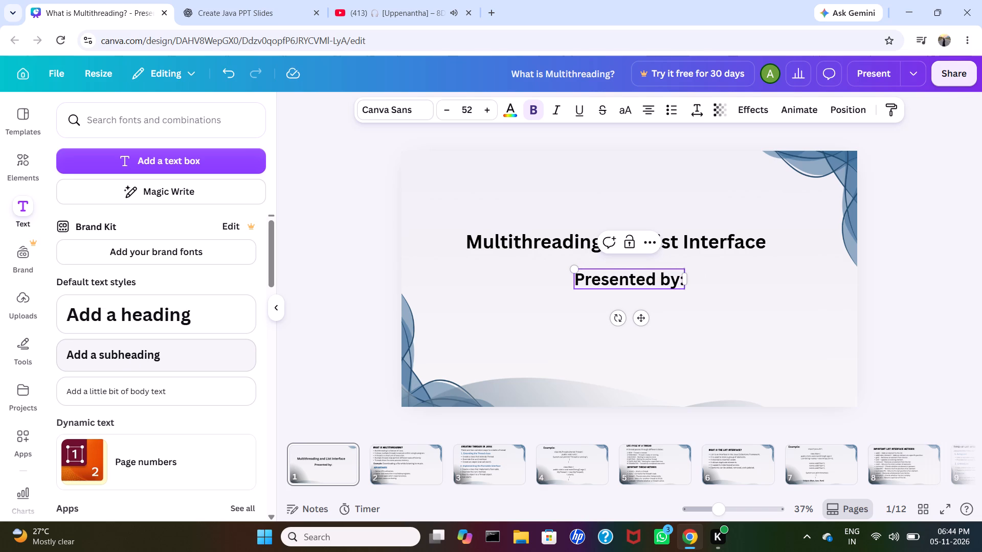
Set the "Presented by:" text to size 46 and place it below the right end of the title.
drag(491, 545, 569, 471)
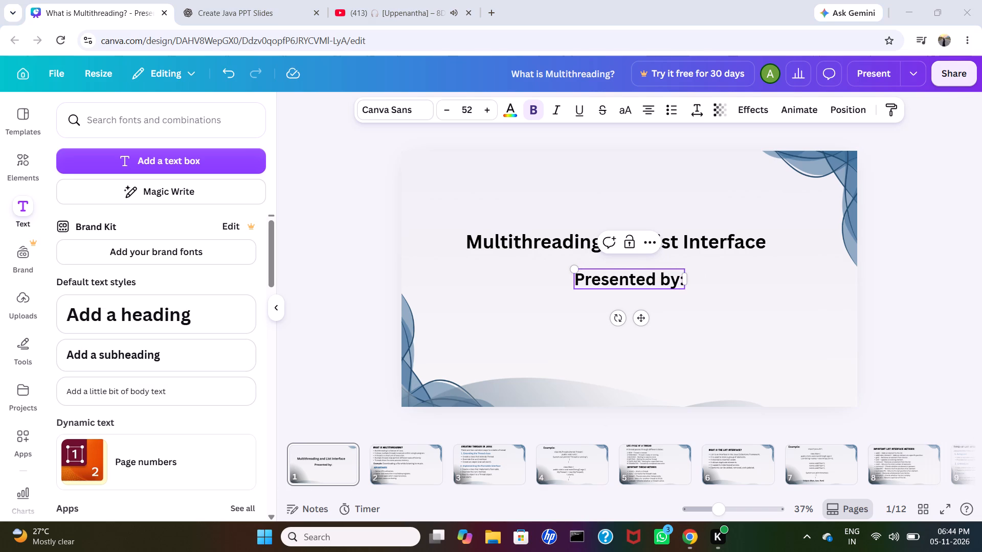
click(449, 108)
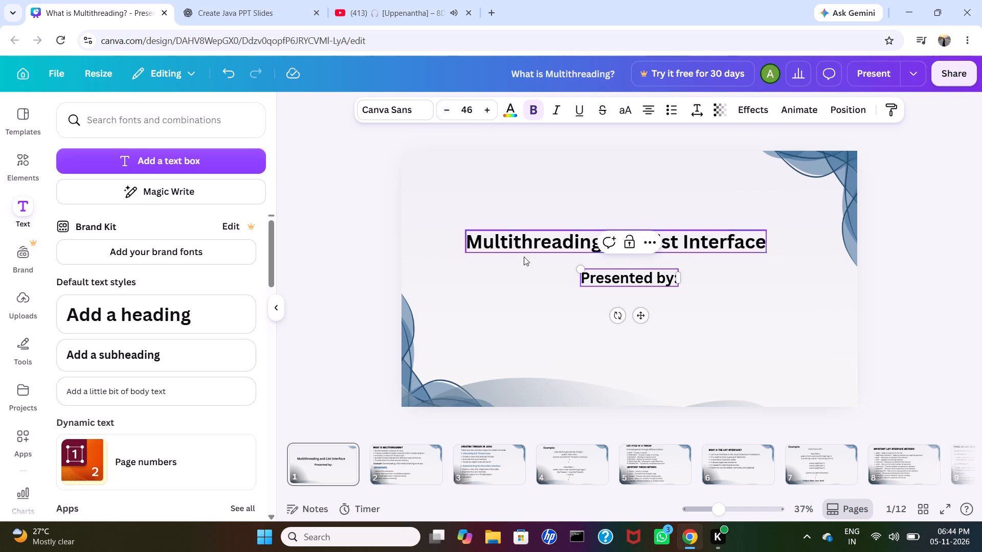
click(498, 315)
drag(615, 279, 751, 302)
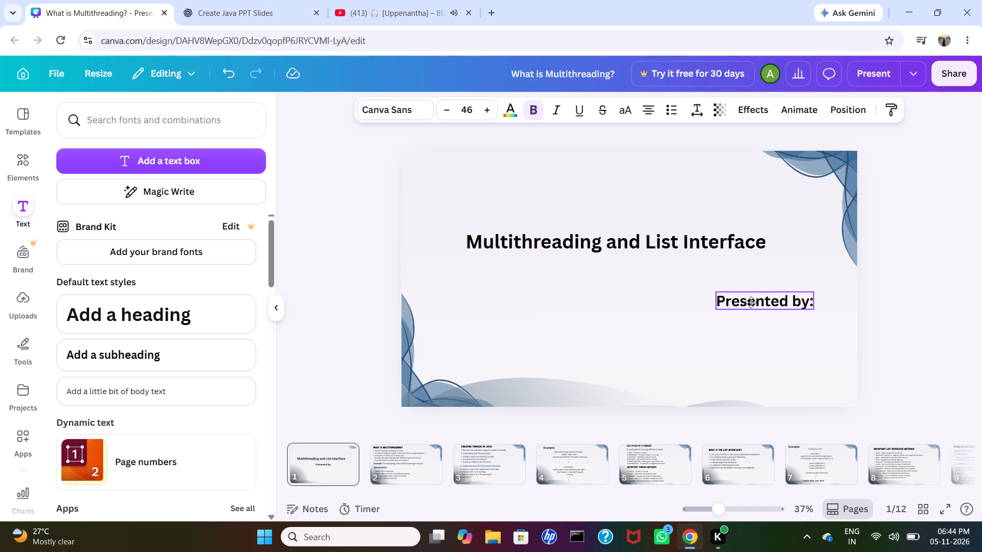
drag(751, 302, 743, 292)
Add a subheading text box with the presenter's name on slide 1 and widen it to fit on one line.
click(196, 345)
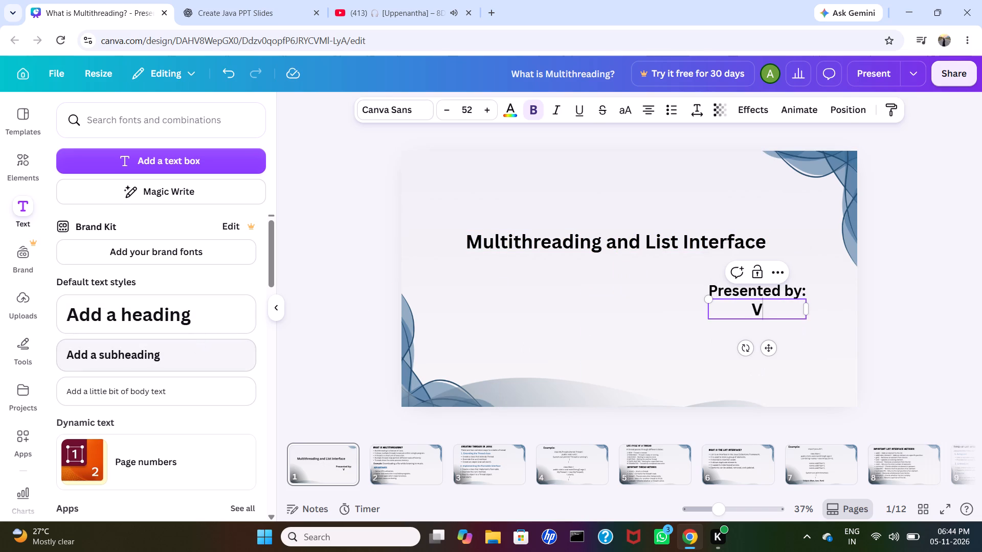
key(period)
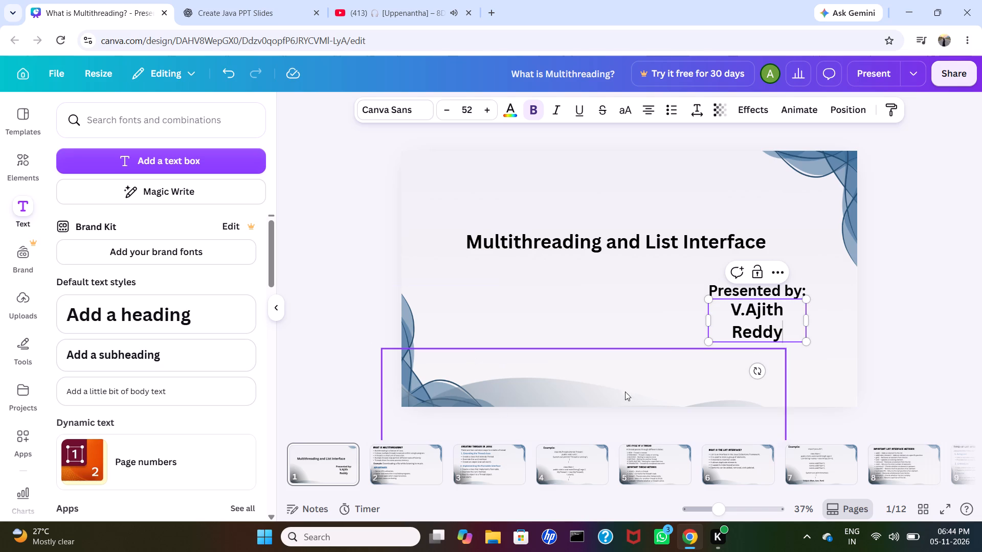
drag(706, 318, 650, 329)
click(782, 346)
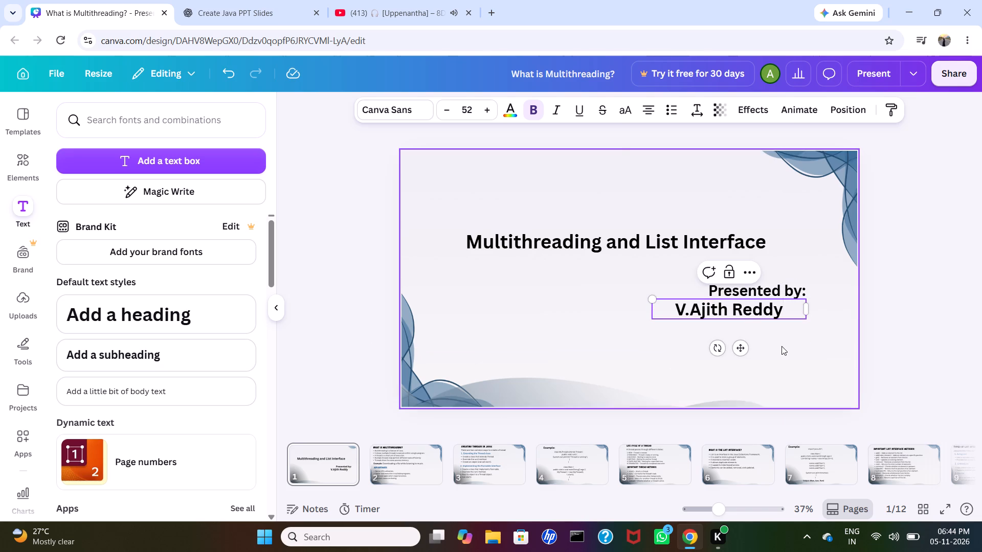
Move the presenter's name just below "Presented by:" and set its font size to 44.
drag(731, 312, 763, 322)
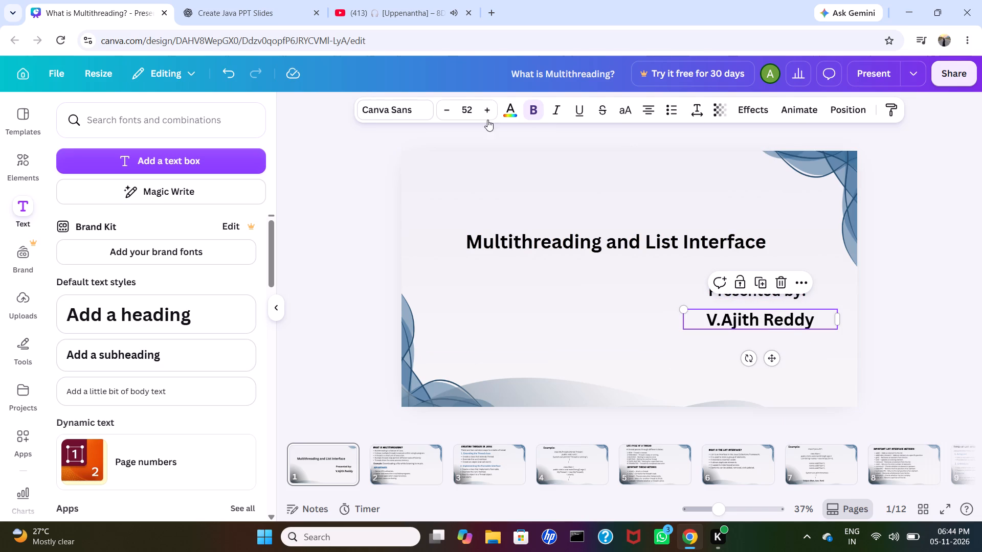
click(443, 112)
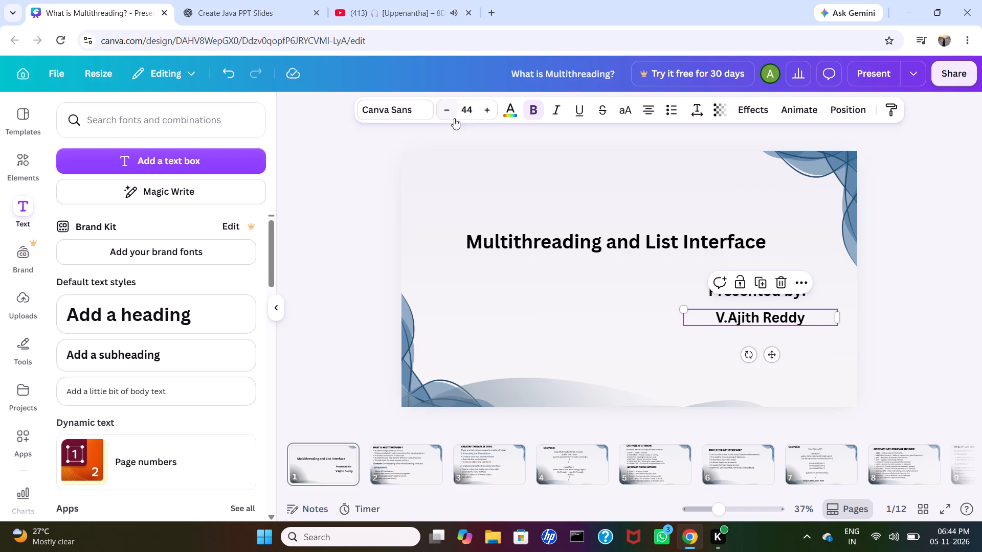
click(568, 286)
Move the "Presented by:" text slightly down, closer to the presenter's name.
click(736, 291)
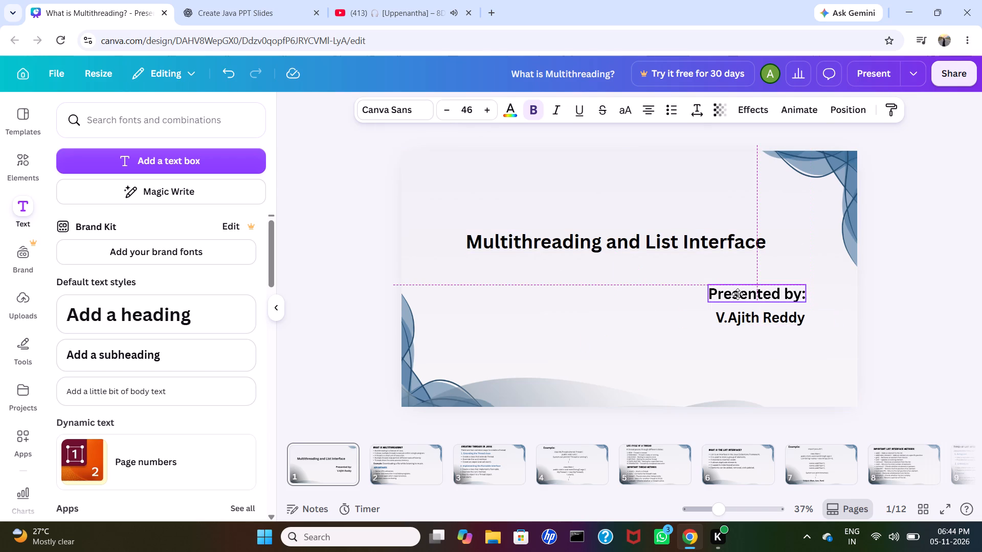
Add a subheading text box with the presenter's student ID number on slide 1 and widen it to fit on one line.
click(220, 356)
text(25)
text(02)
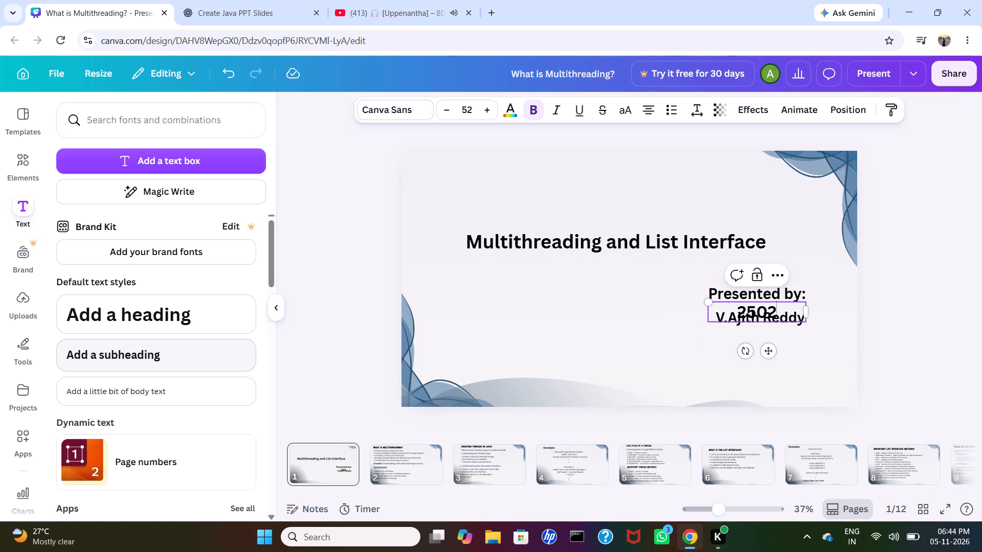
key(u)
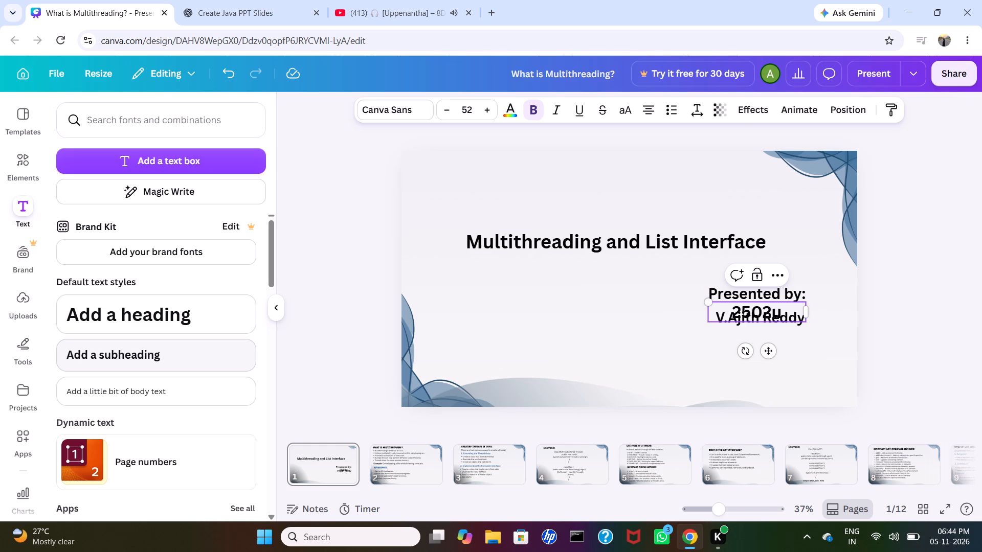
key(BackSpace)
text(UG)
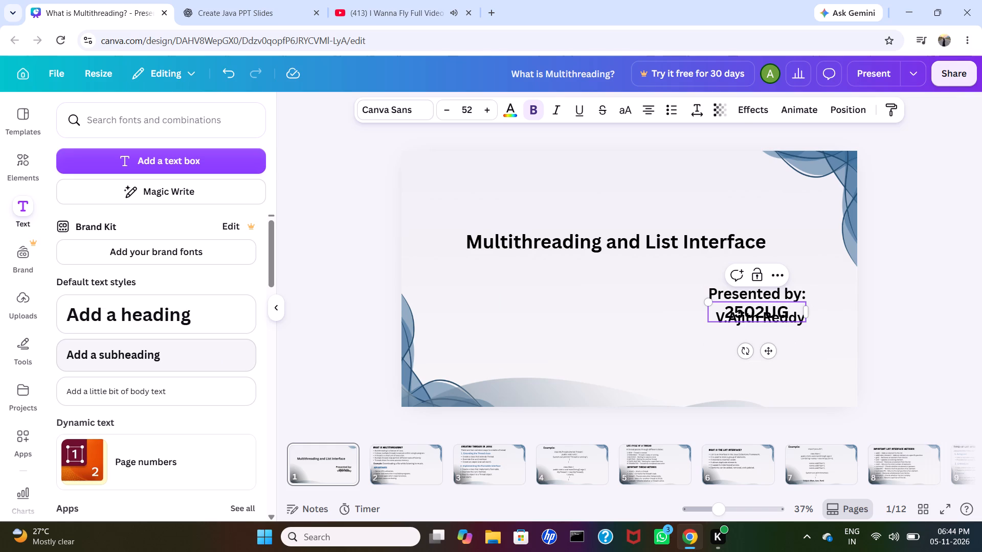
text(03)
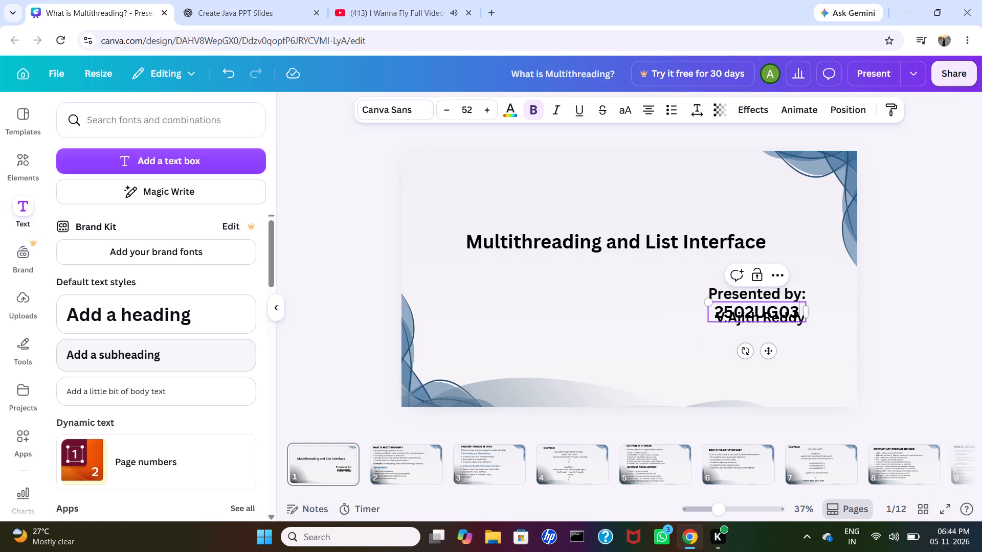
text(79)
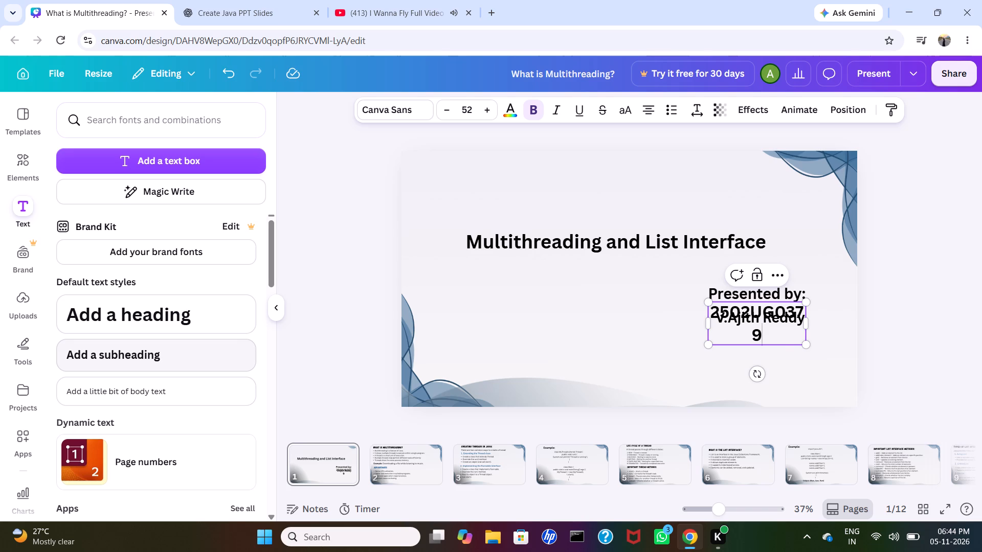
drag(704, 321, 641, 320)
click(616, 318)
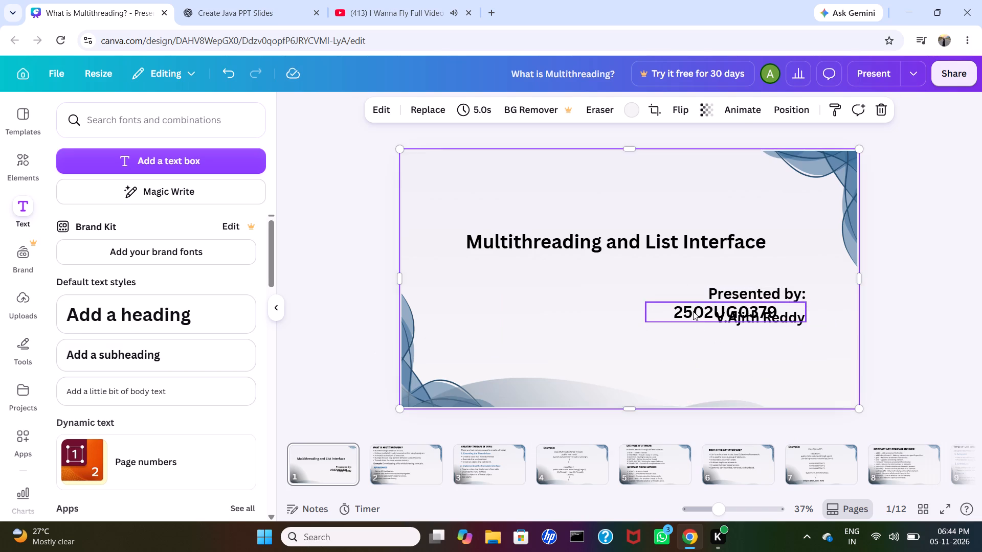
Move the ID number directly below the presenter's name and set its font size to 43.
drag(692, 308, 724, 333)
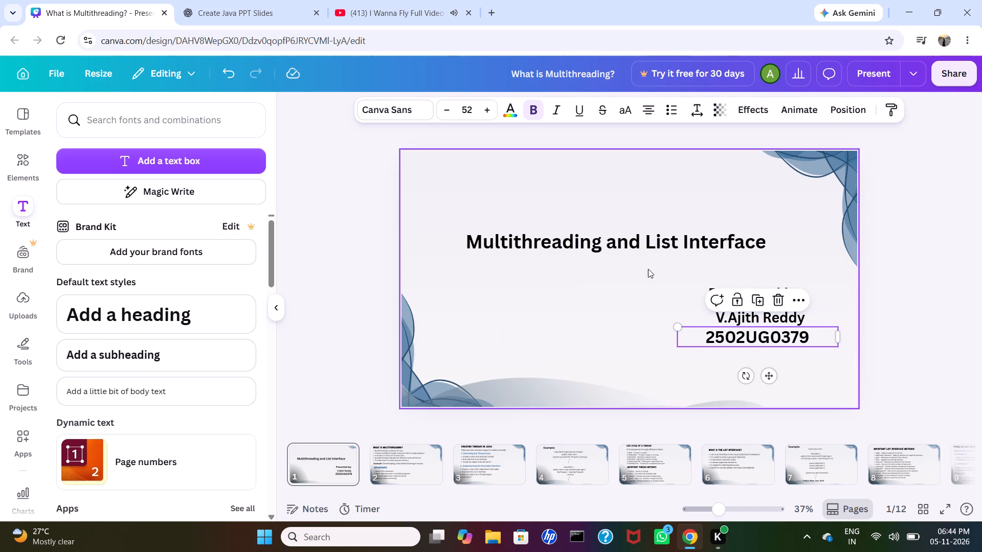
click(749, 320)
click(746, 339)
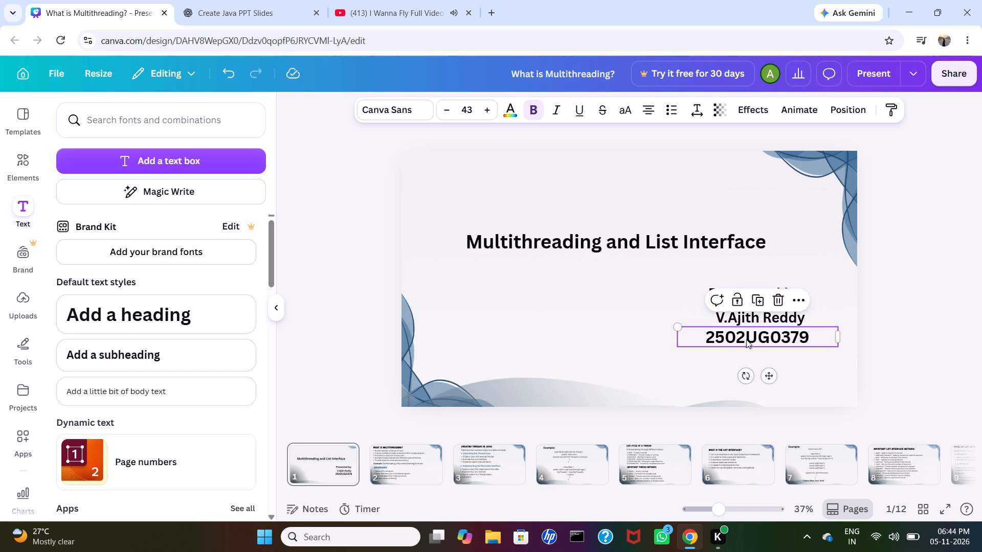
click(446, 113)
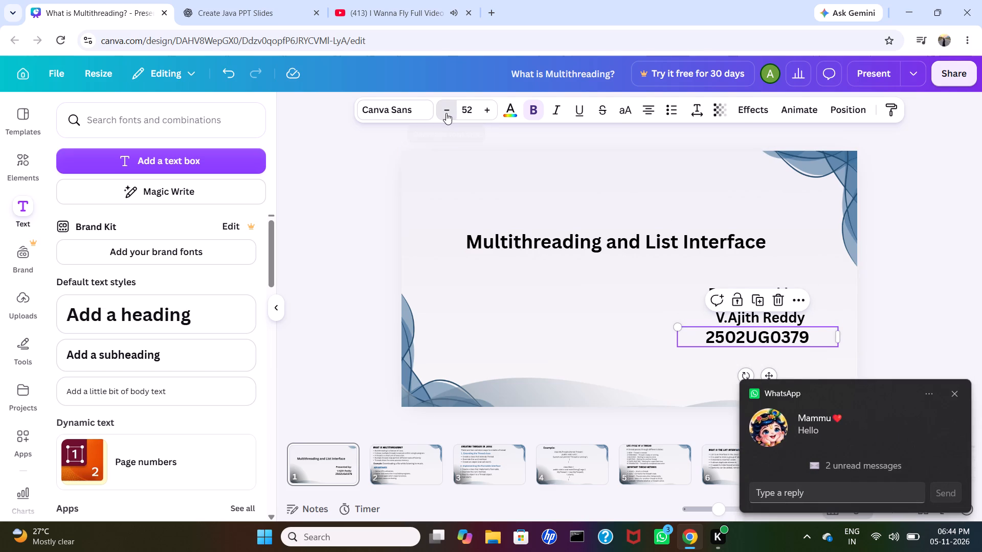
double_click(446, 113)
double_click(446, 113)
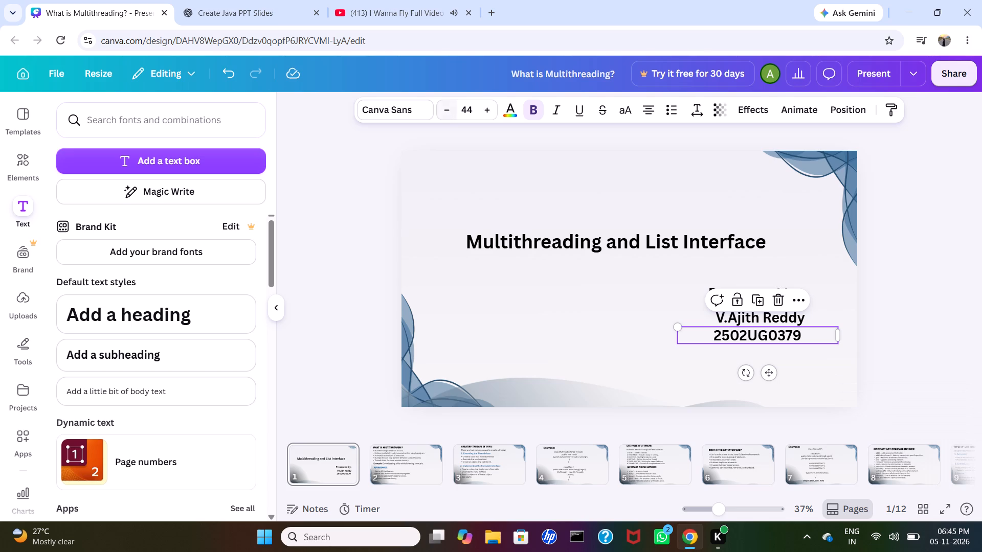
click(450, 112)
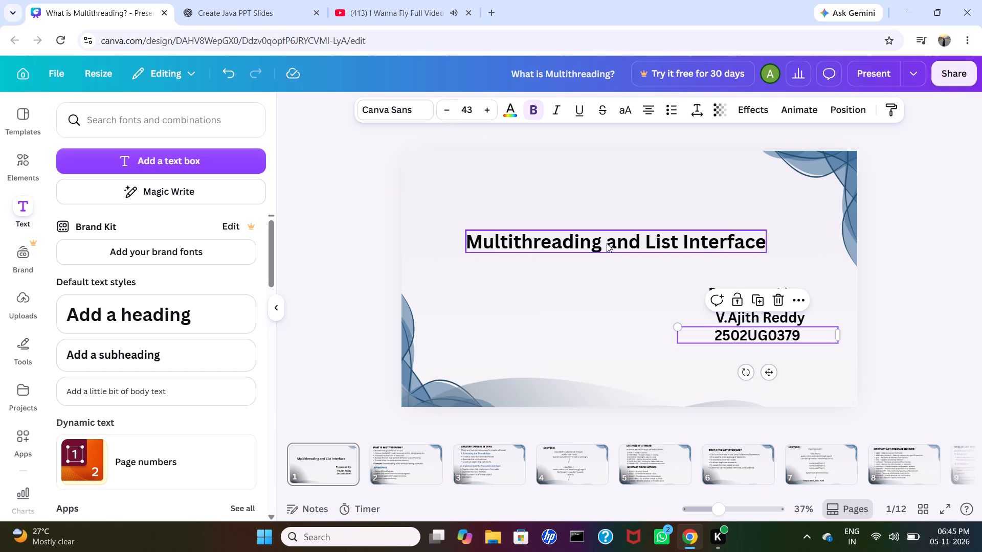
click(578, 279)
Remove the bold formatting from the ID number and the presenter's name on slide 1.
click(763, 326)
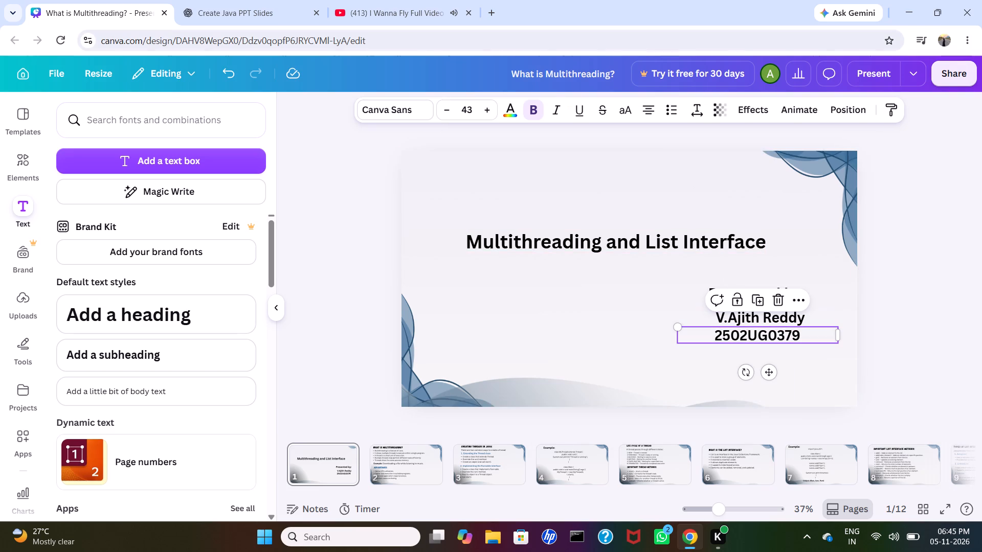
click(538, 109)
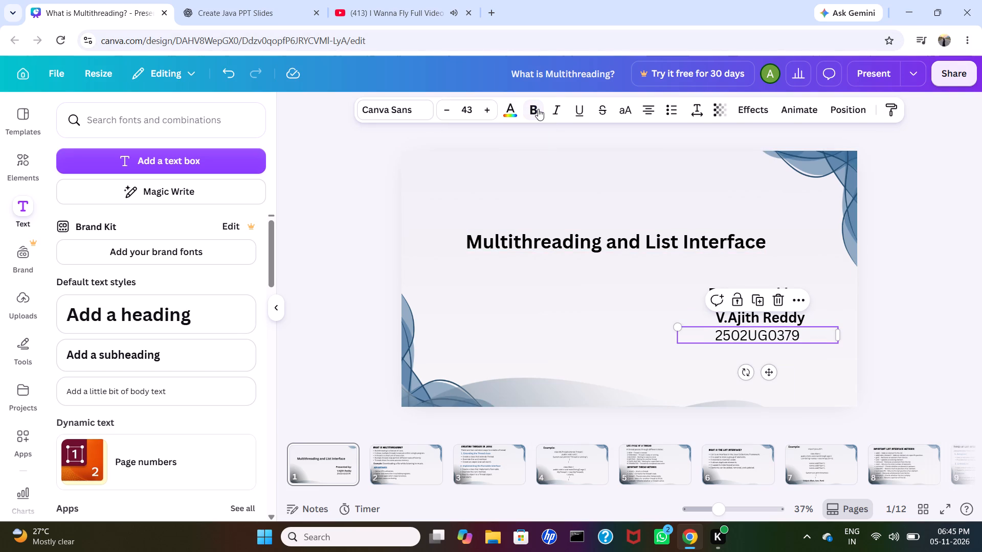
click(742, 314)
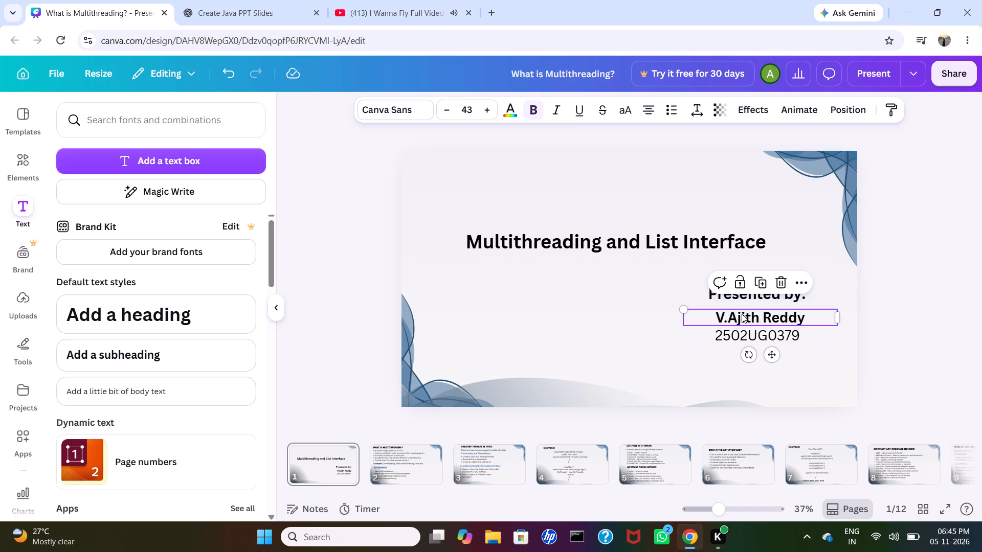
click(531, 108)
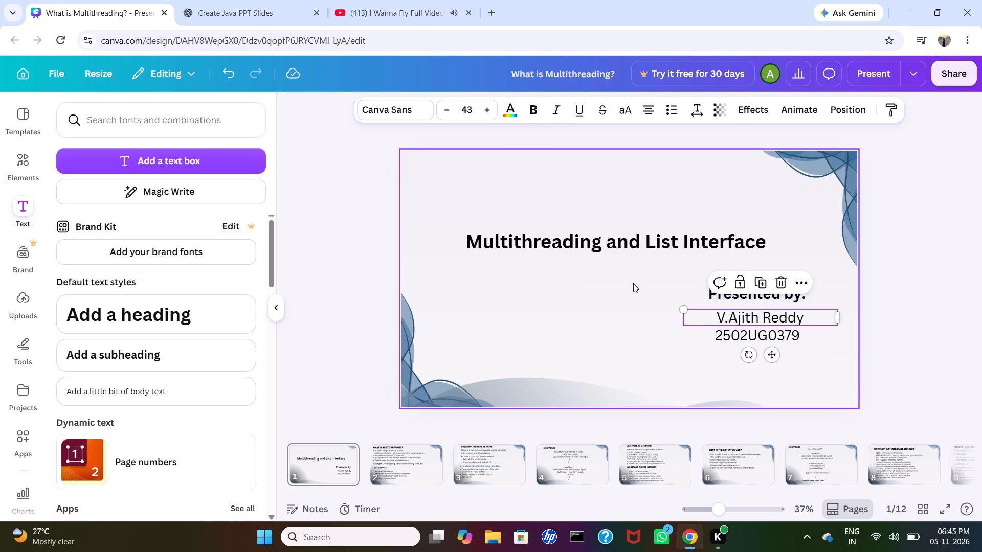
click(647, 320)
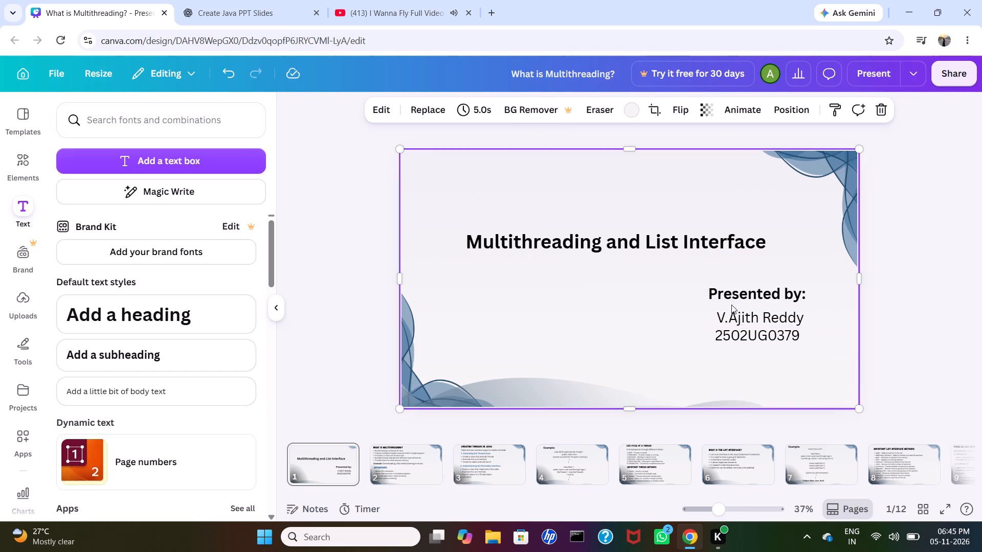
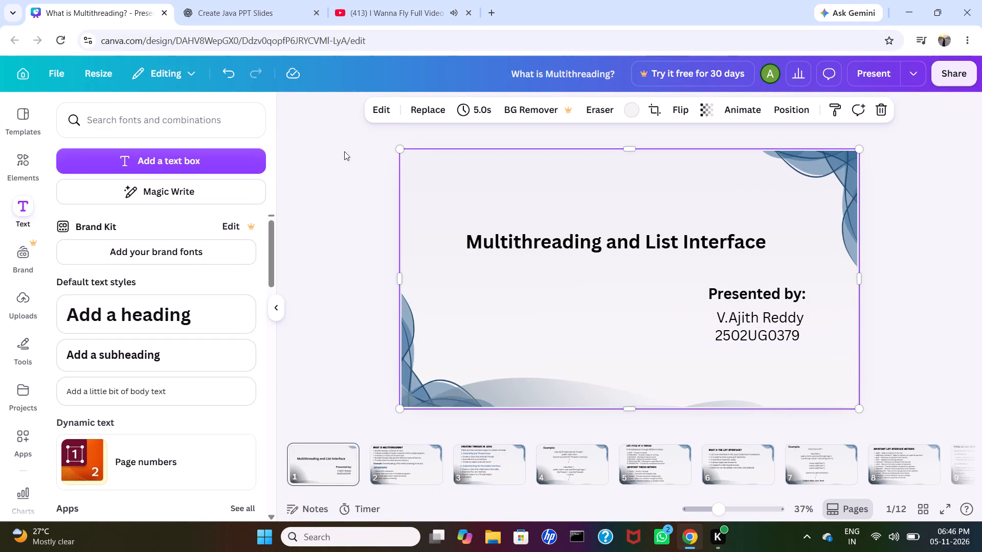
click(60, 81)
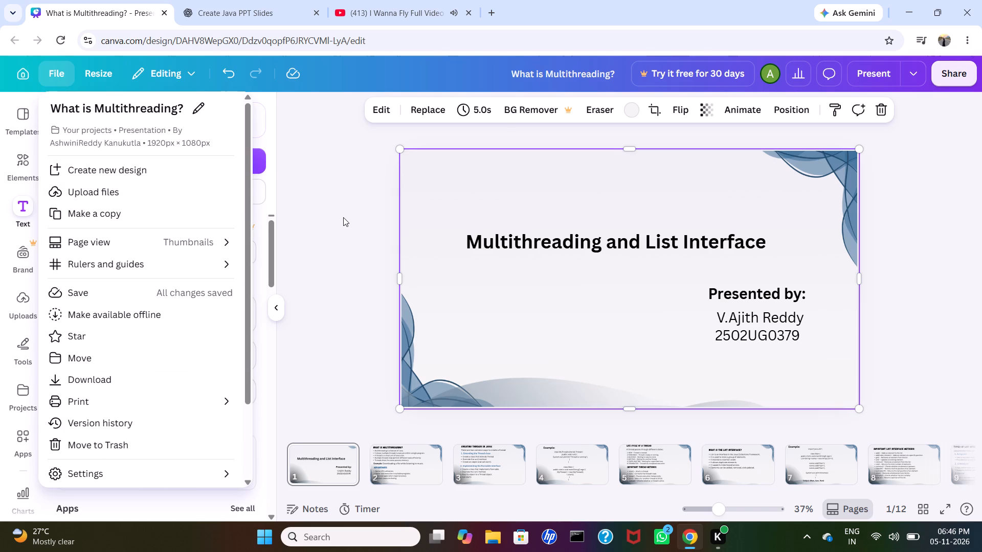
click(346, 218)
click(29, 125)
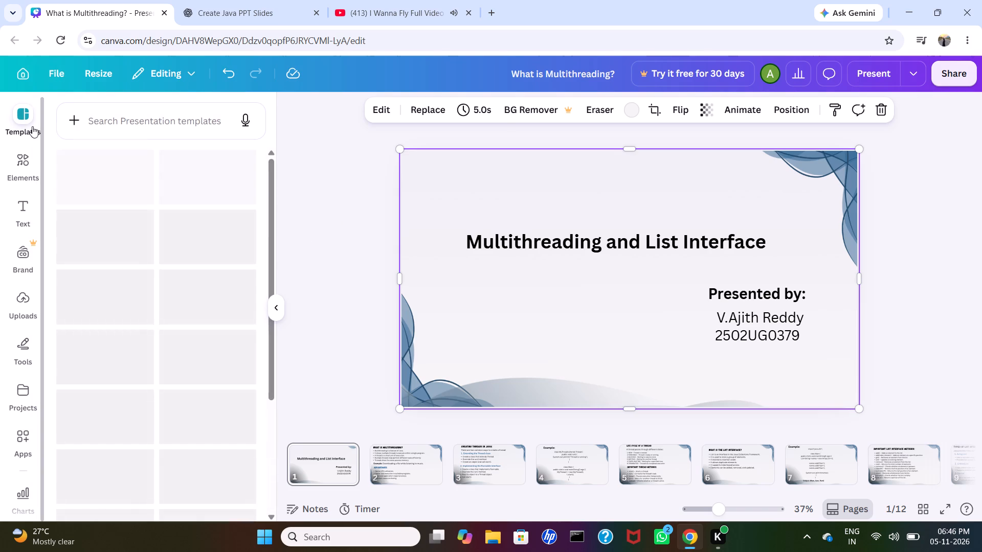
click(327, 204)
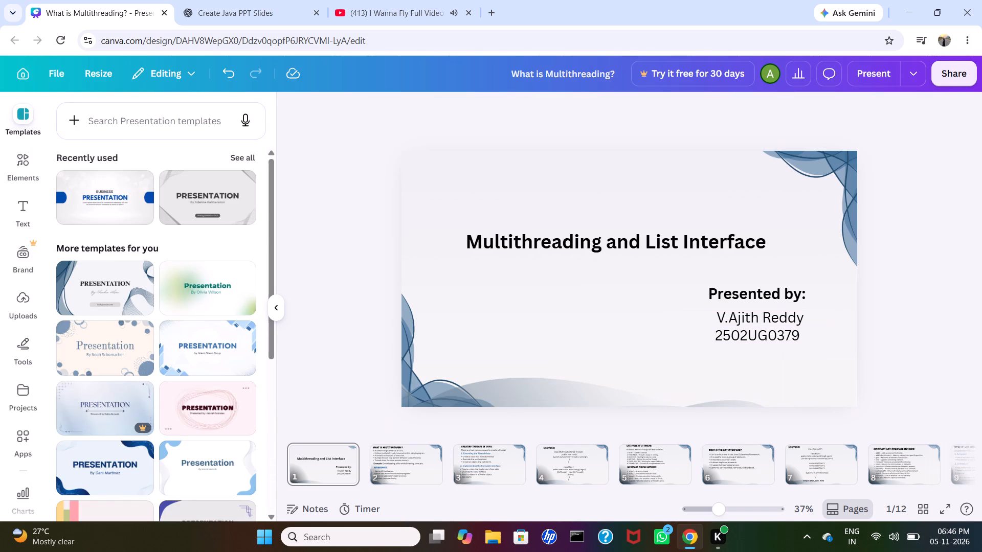
Open the Canva home page in a new browser tab and look through the recent designs.
click(482, 14)
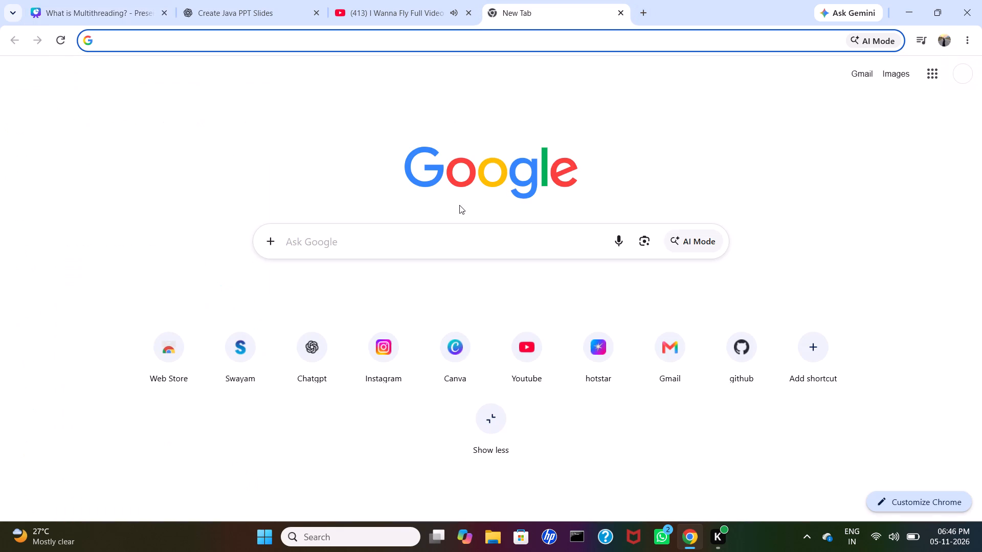
click(442, 375)
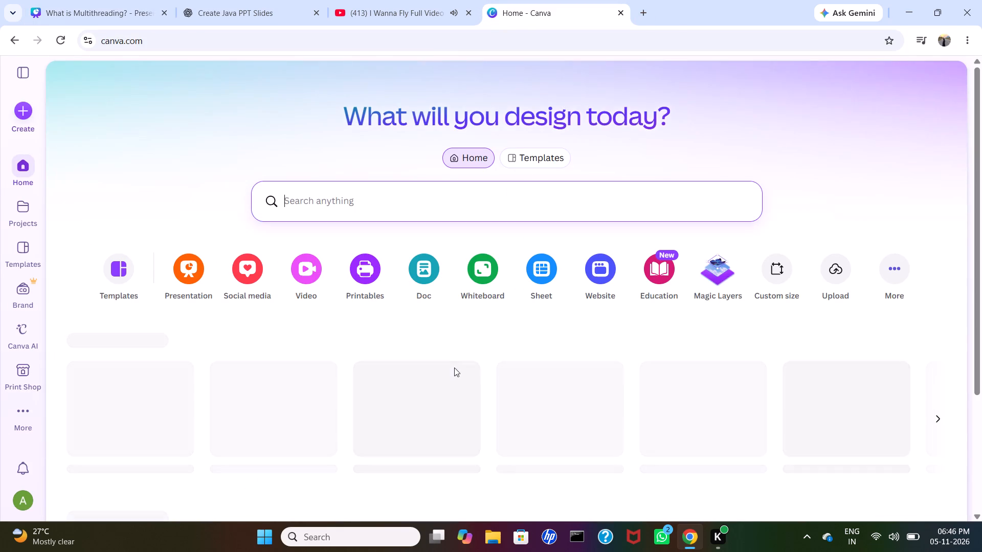
scroll(478, 370, down, 2)
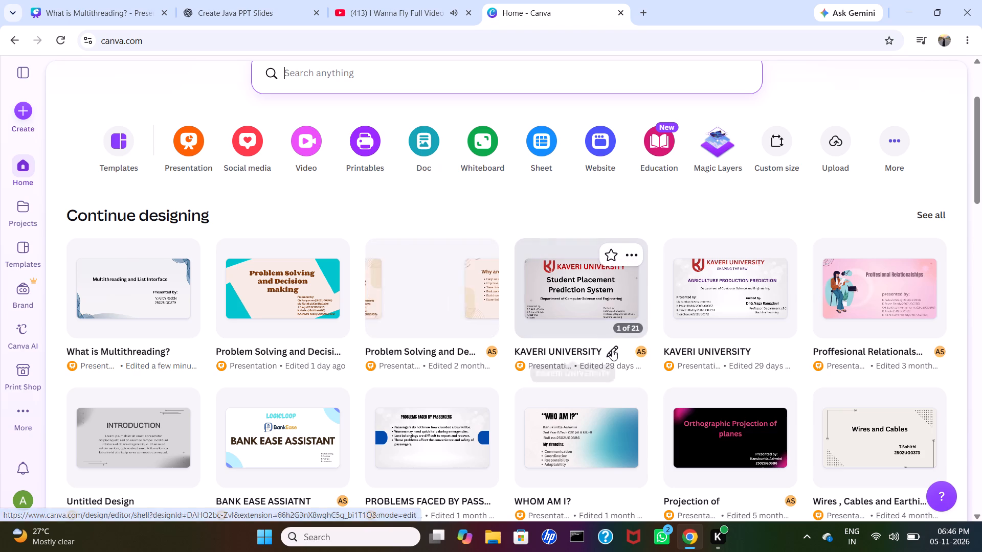
scroll(682, 339, down, 1)
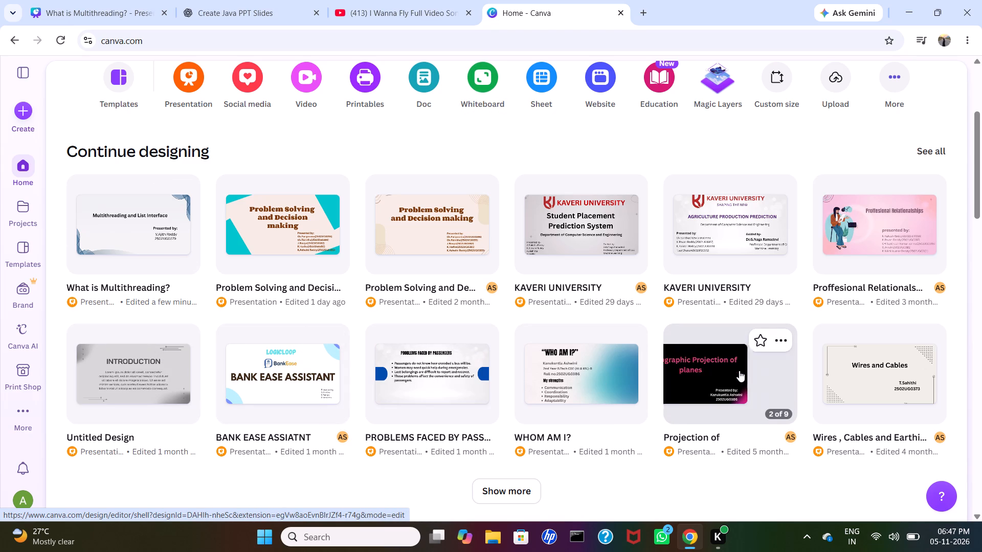
Switch to the YouTube tab, resume the music video and return to the multithreading presentation.
click(244, 0)
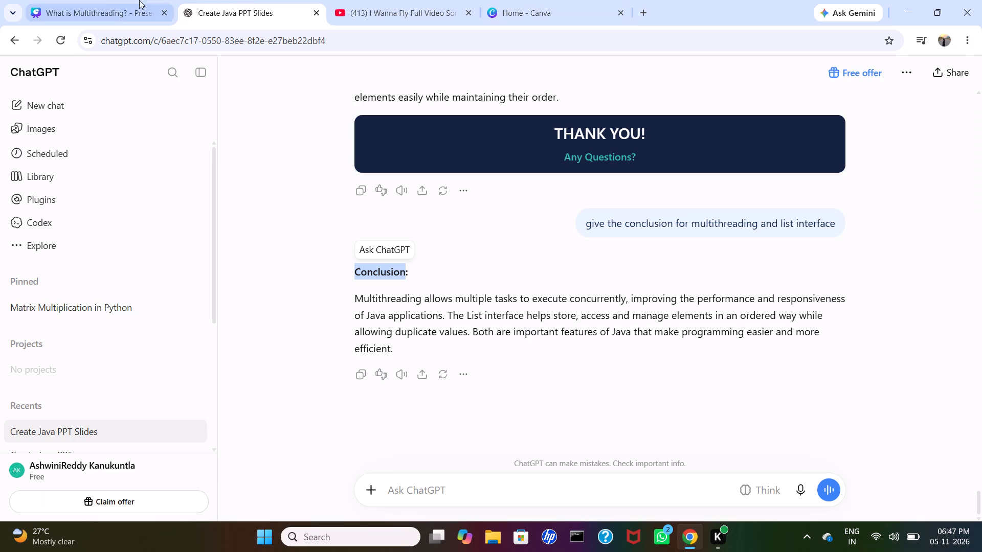
click(102, 0)
click(411, 0)
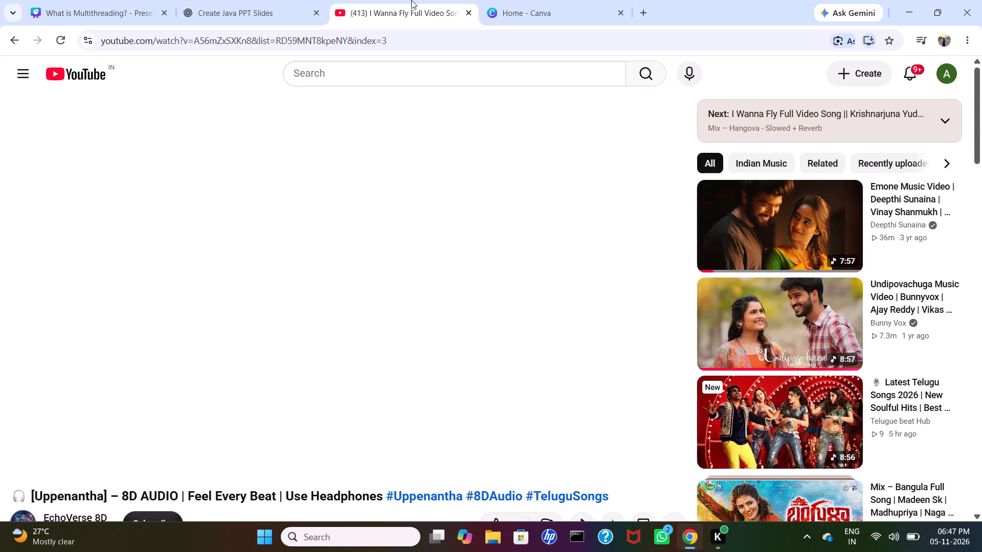
click(356, 221)
click(103, 0)
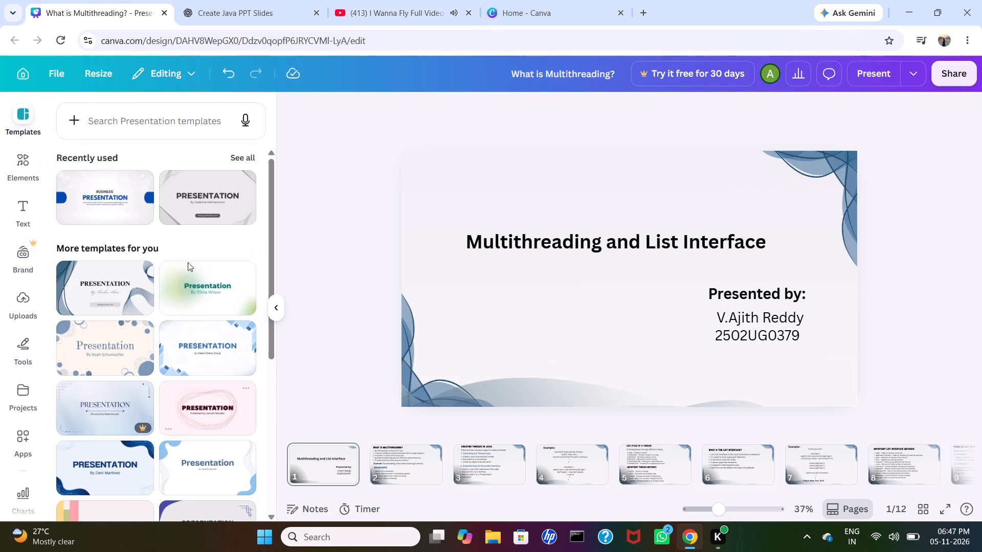
Try the Bernoru and Archivo Black fonts on the slide 1 title, settling on Shrikhand.
click(586, 245)
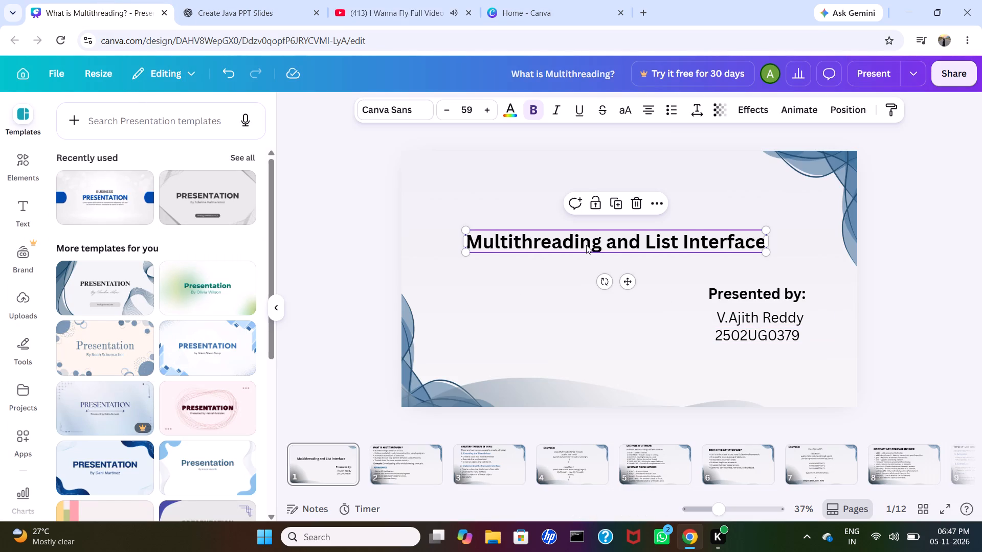
click(420, 104)
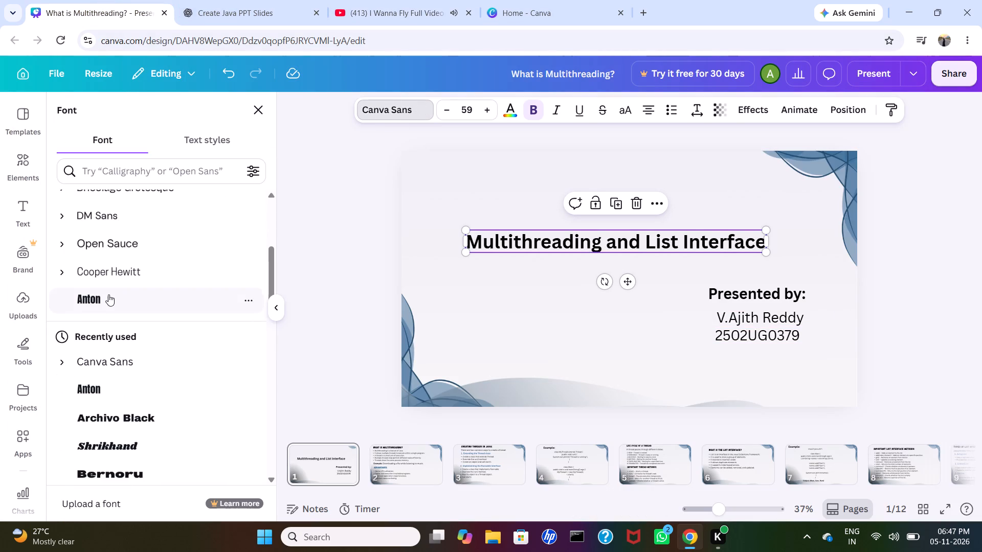
click(111, 469)
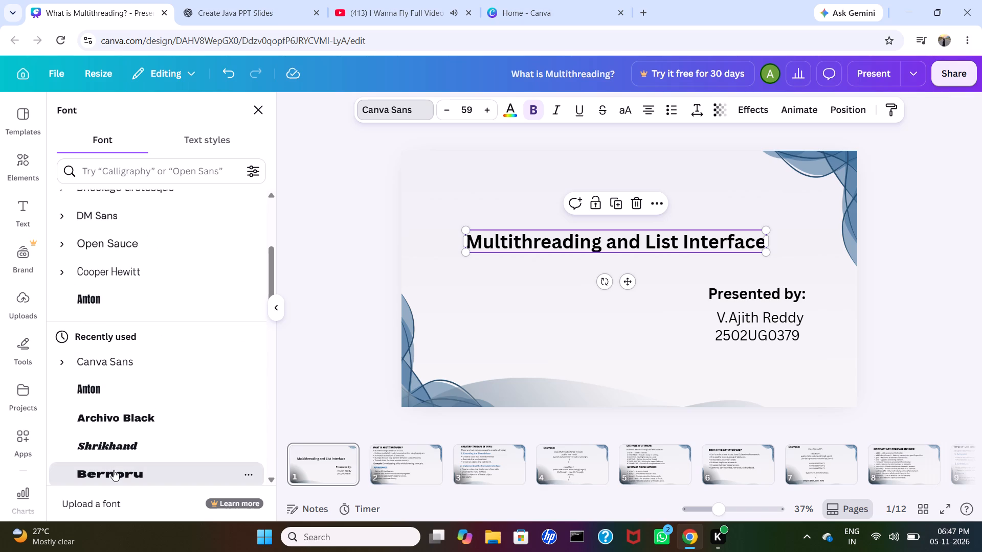
scroll(138, 389, down, 1)
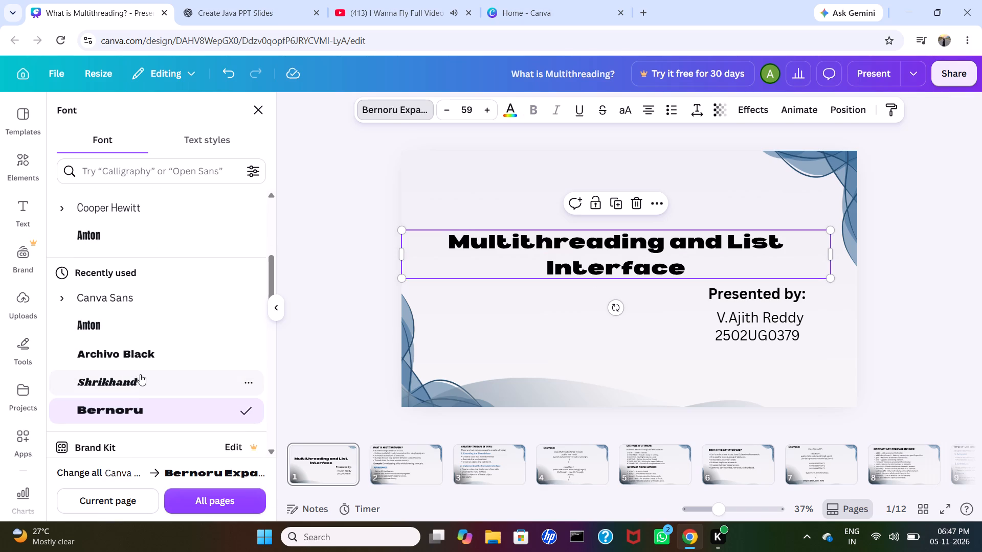
click(118, 347)
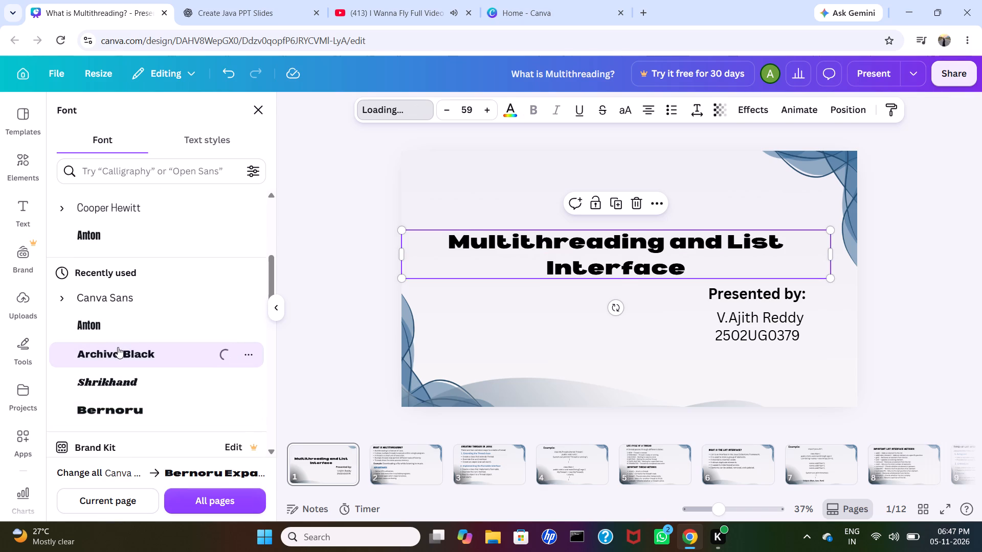
click(123, 376)
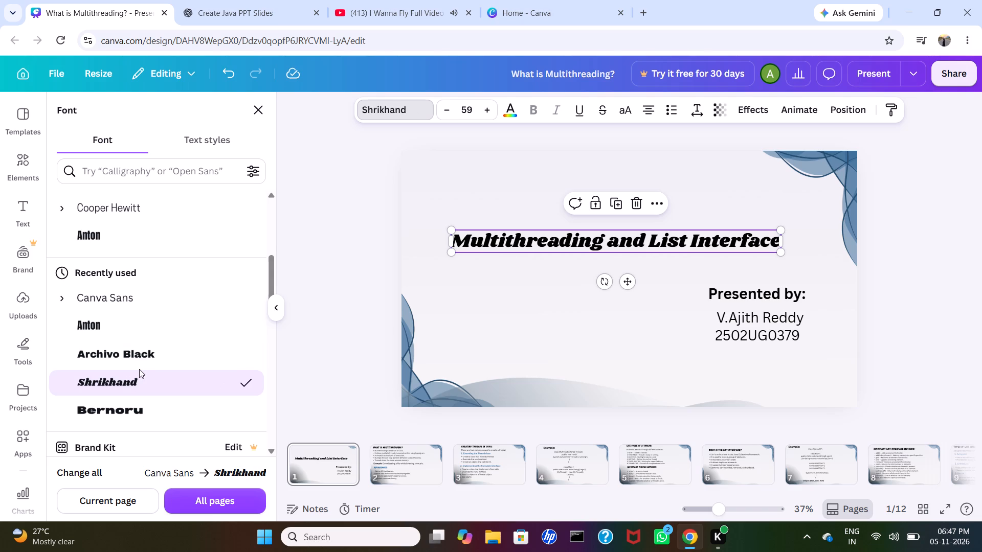
click(503, 352)
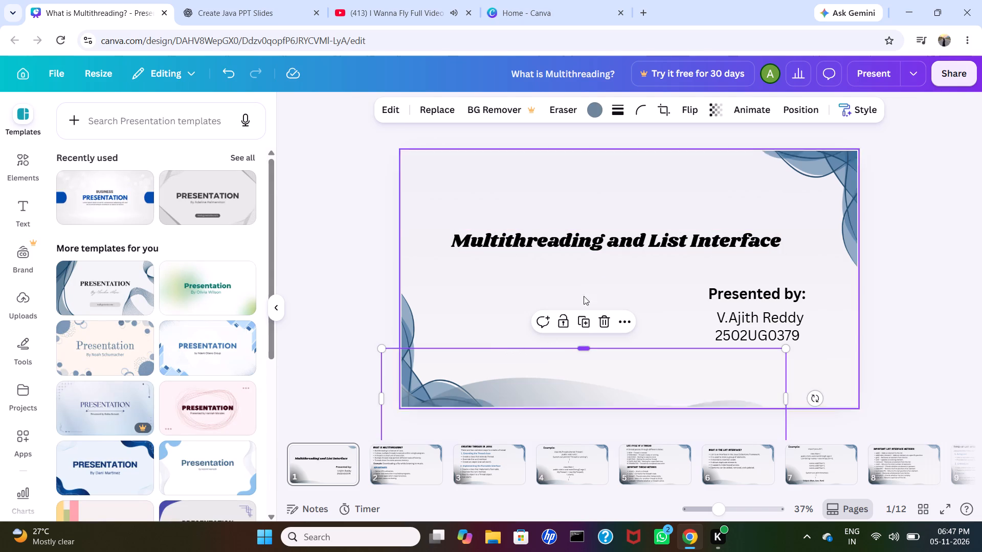
Increase the font size of the title "Multithreading and List Interface" by two points.
click(633, 233)
double_click(483, 108)
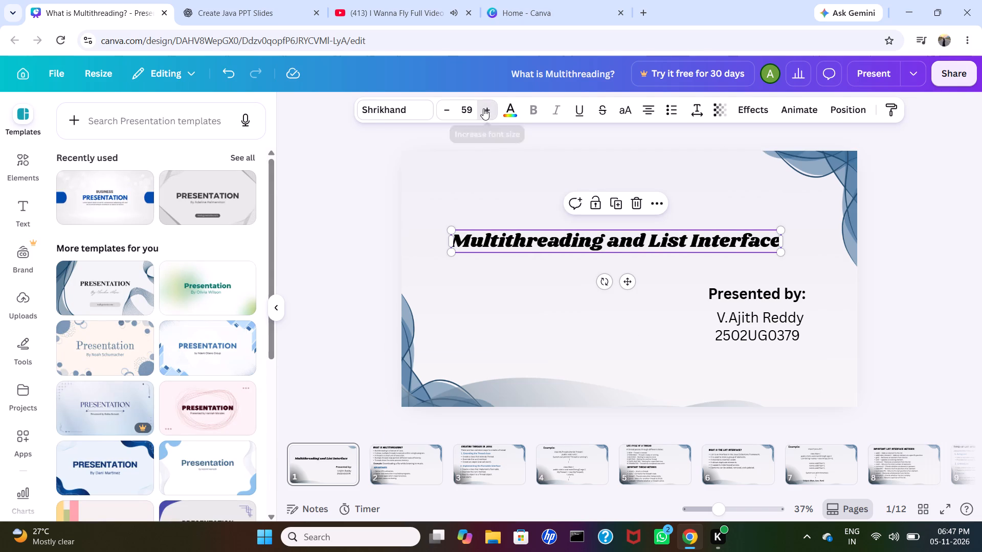
click(606, 303)
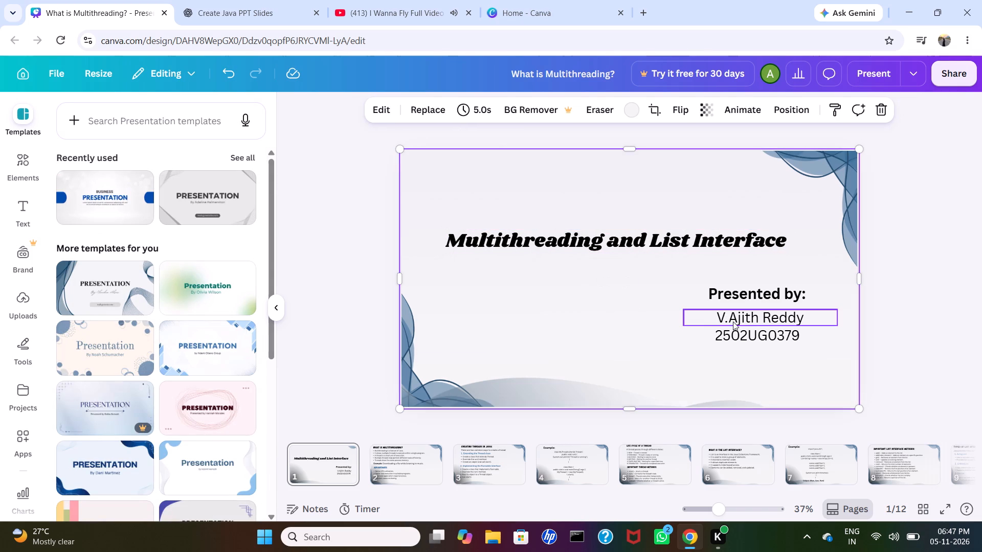
Move the ID number on slide 1 slightly down and set its font size to 40.
drag(762, 336, 769, 344)
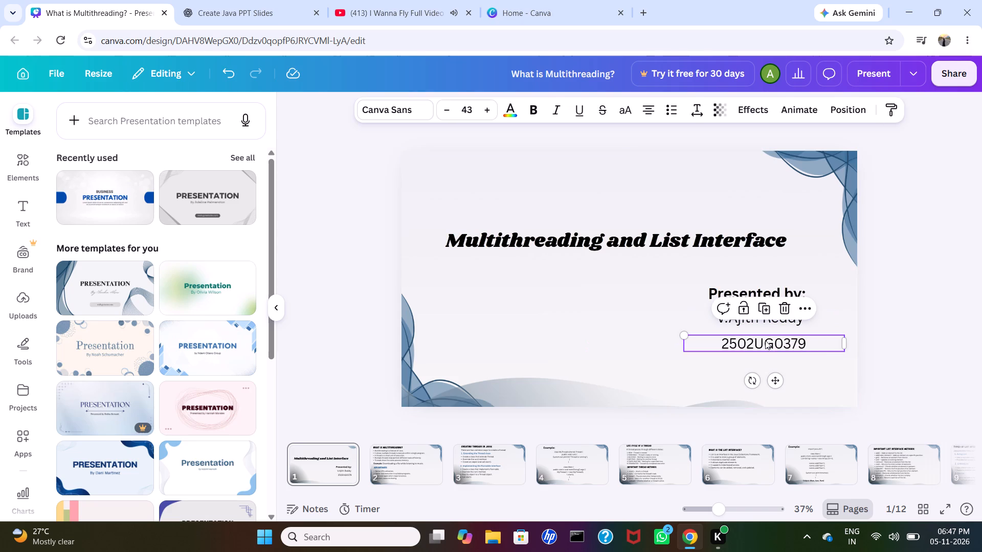
click(442, 113)
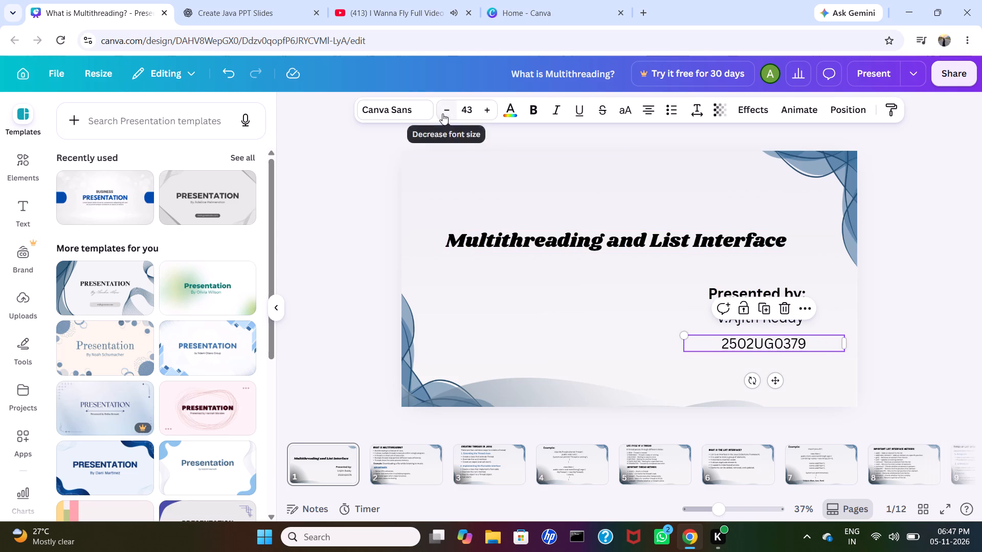
double_click(442, 113)
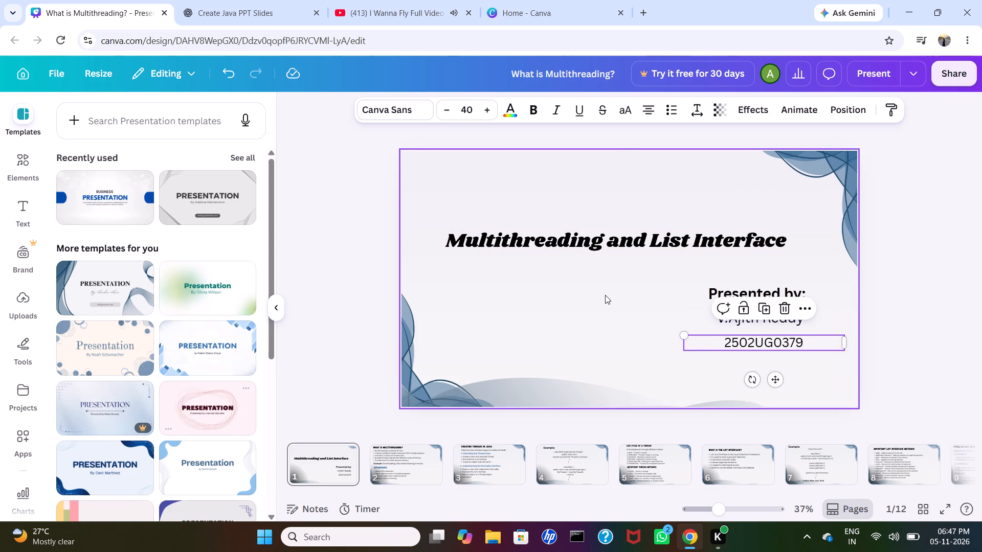
click(605, 295)
Move the presenter's name slightly down, closer to the ID number, and add an empty line after the name.
drag(727, 314, 730, 319)
click(810, 320)
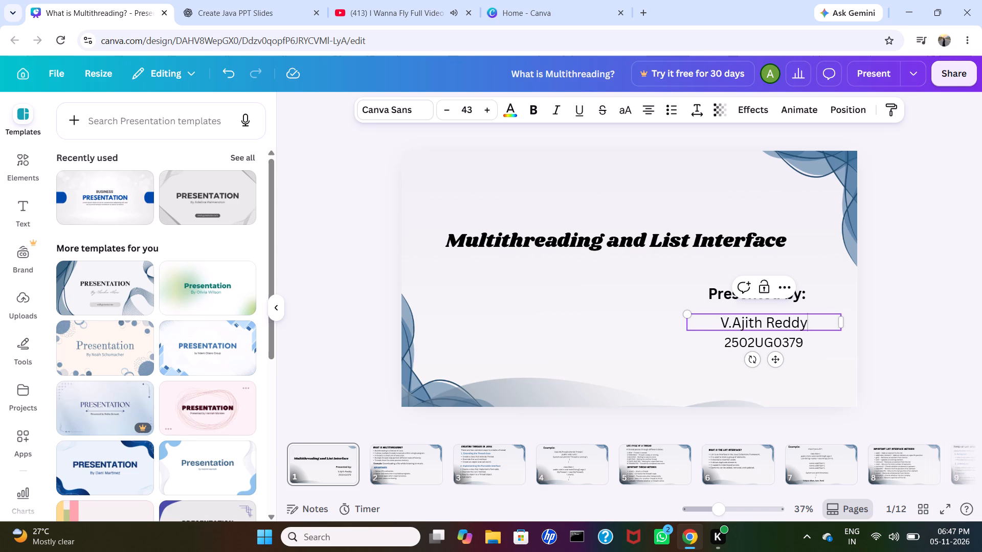
key(Return)
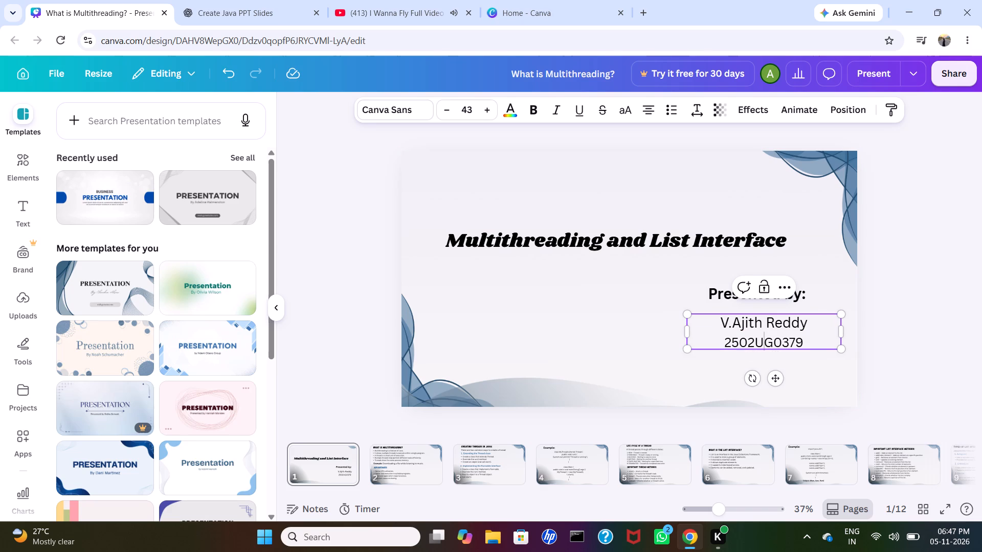
click(708, 335)
click(666, 325)
Move the "Presented by:" text so it sits roughly centred just above the presenter's name.
drag(754, 287, 783, 294)
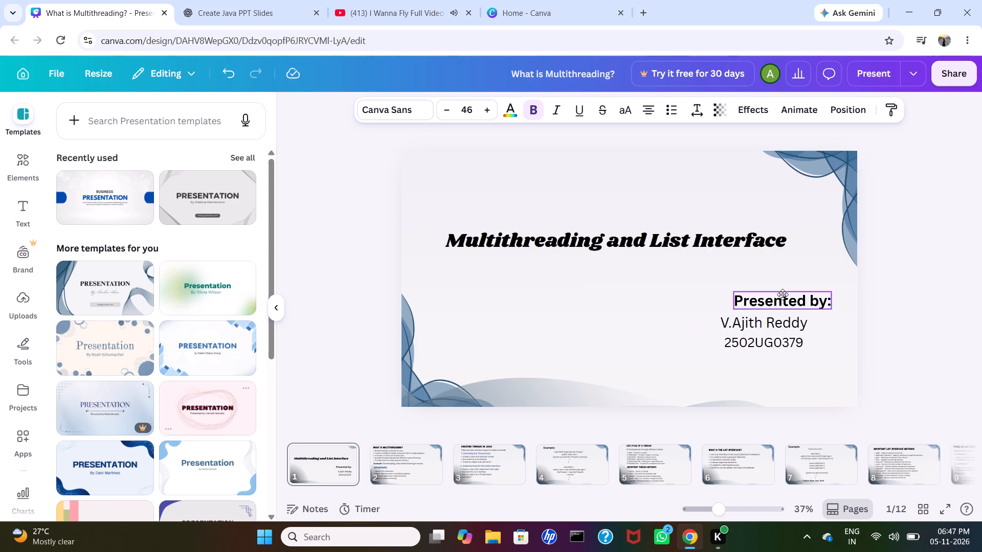
drag(783, 294, 766, 287)
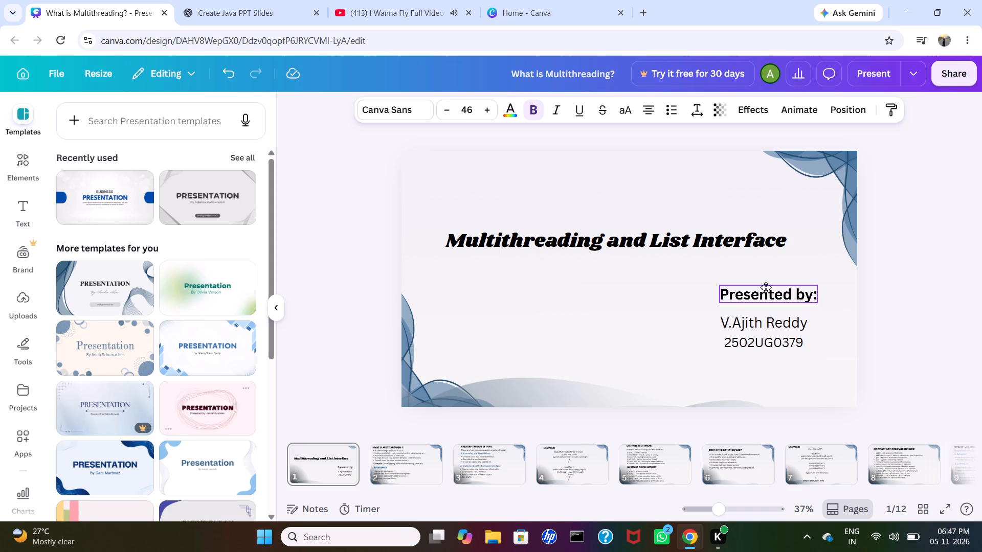
drag(766, 287, 765, 291)
click(550, 298)
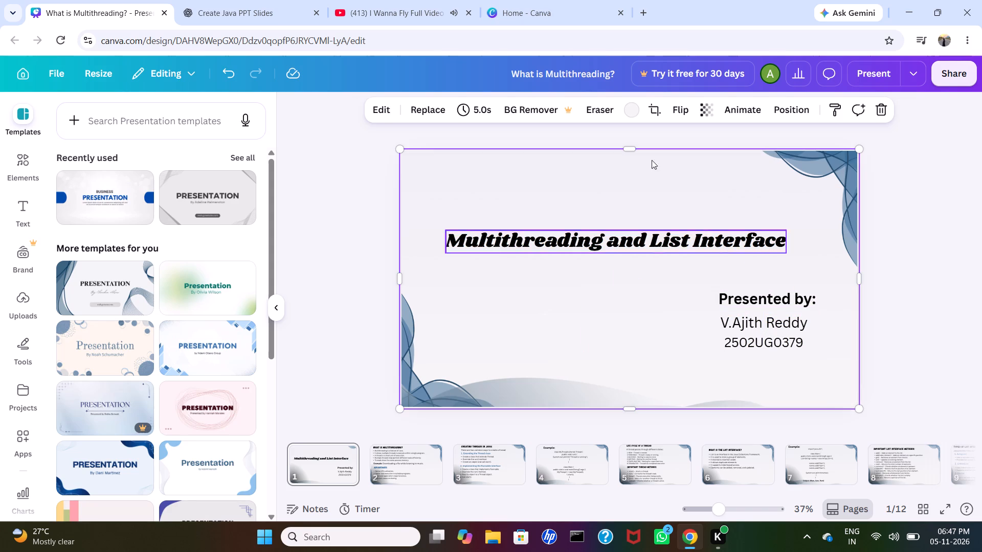
Present the slides in full screen and review them from the title slide through to the closing thank-you slide.
click(883, 75)
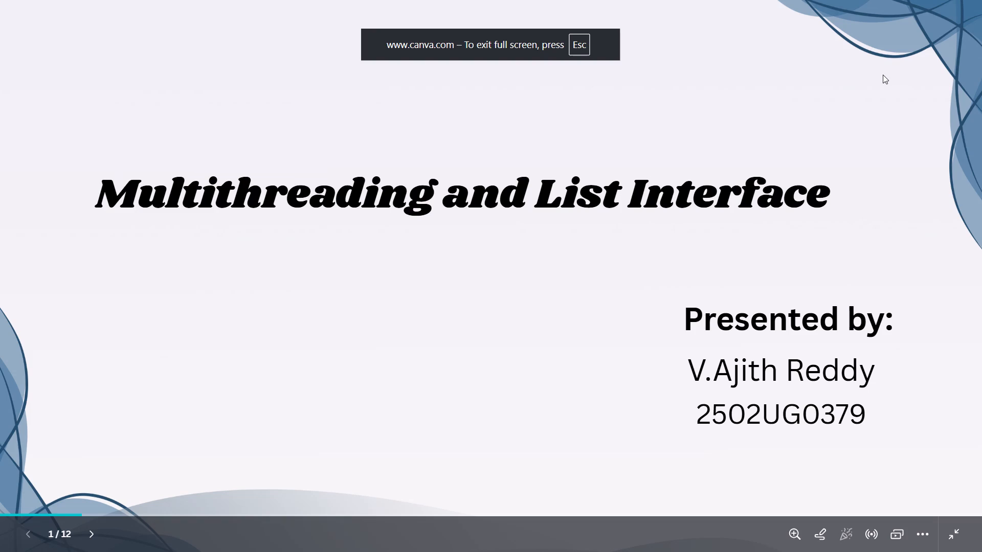
key(Right)
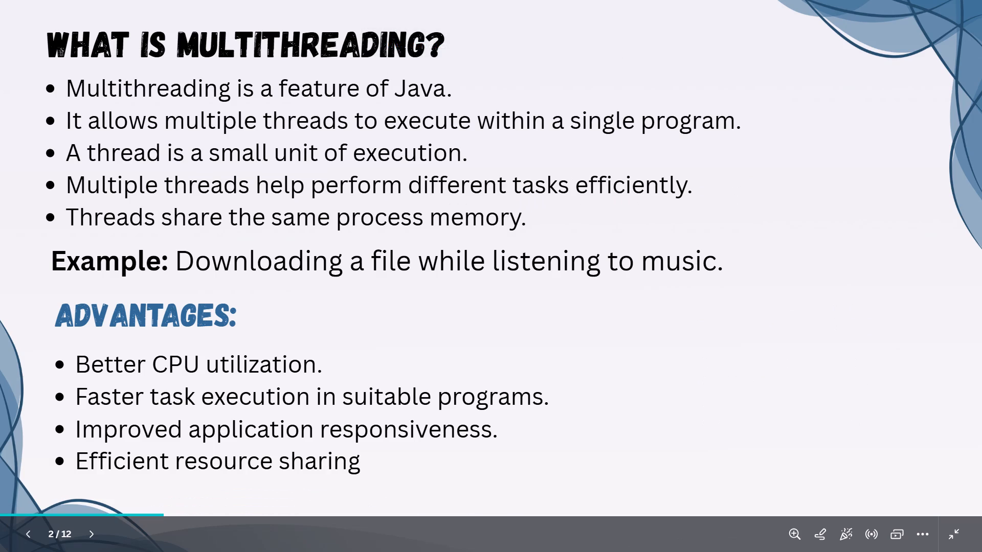
key(Right)
key(Right)
key(Right)
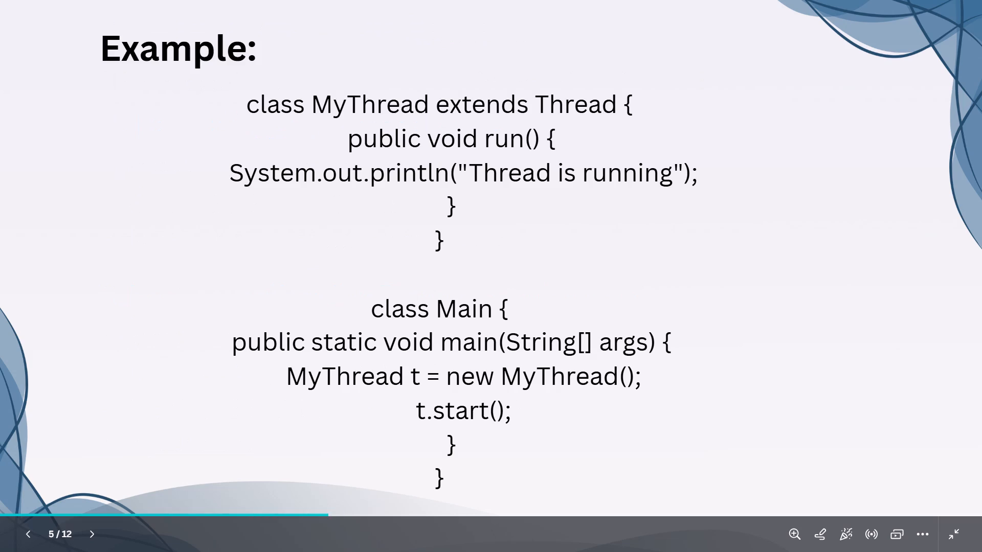
key(Right)
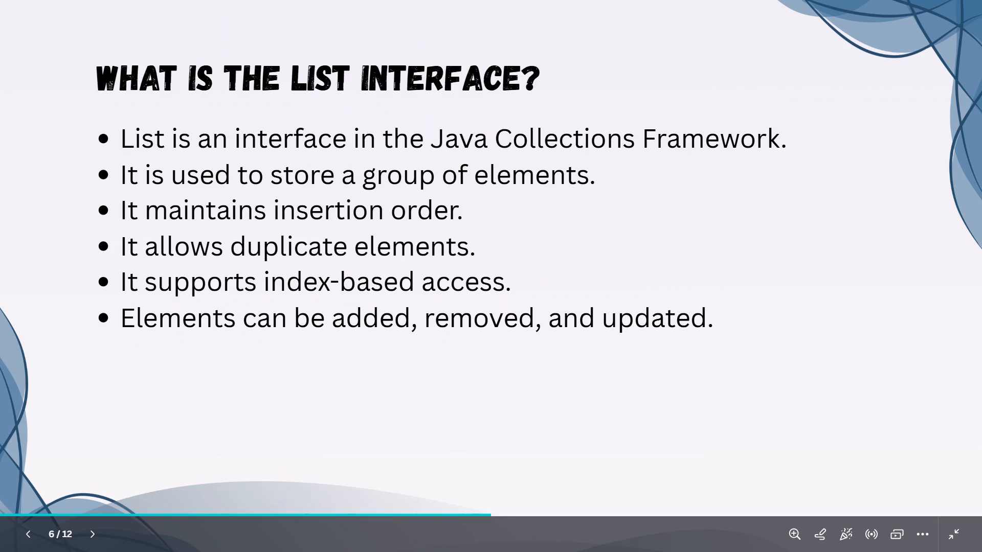
key(Right)
key(Right)
key(Right)
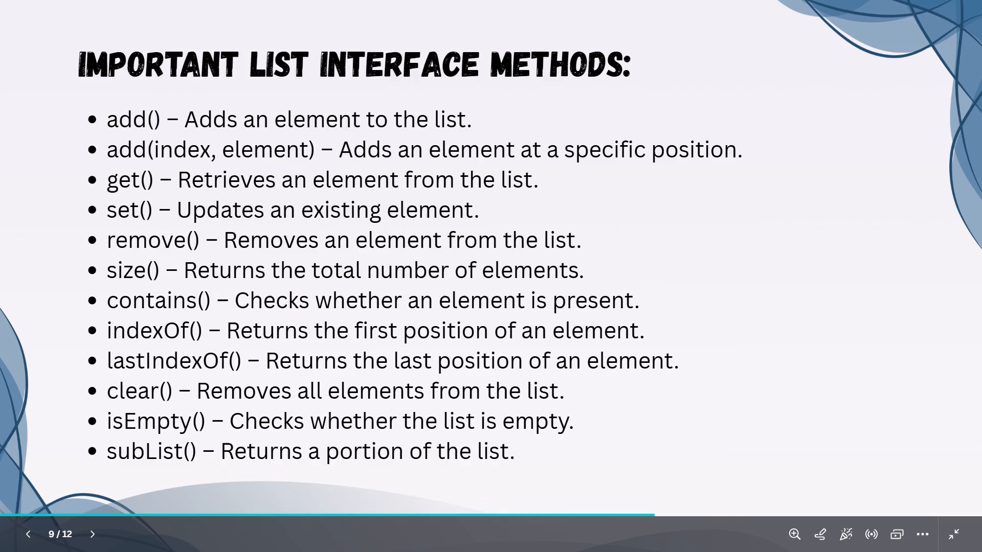
key(Right)
key(Right)
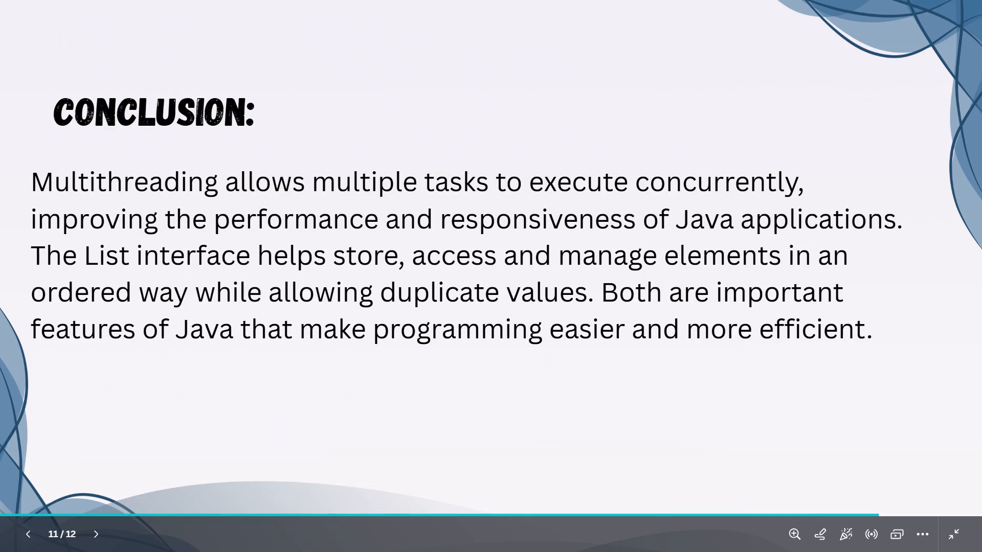
key(Right)
key(Right)
key(Escape)
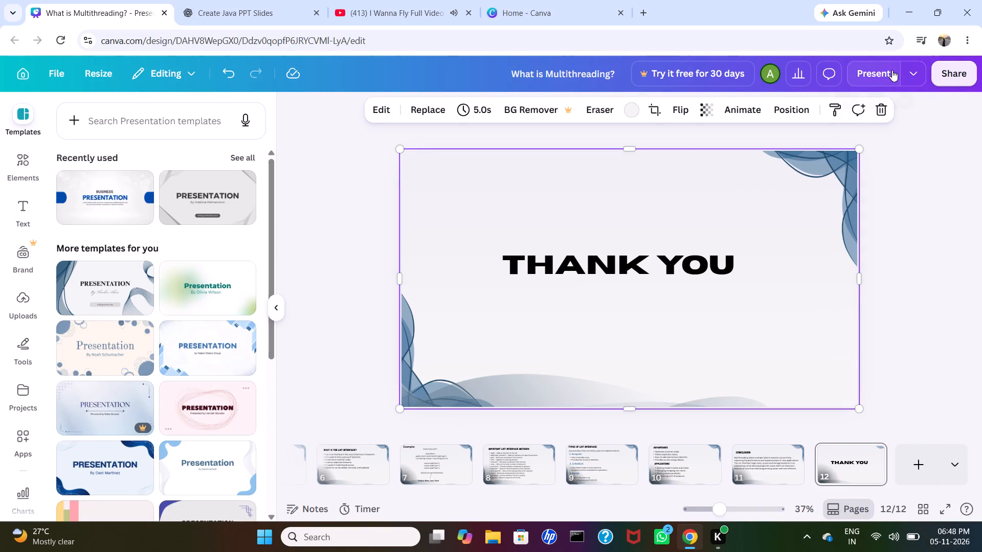
click(943, 66)
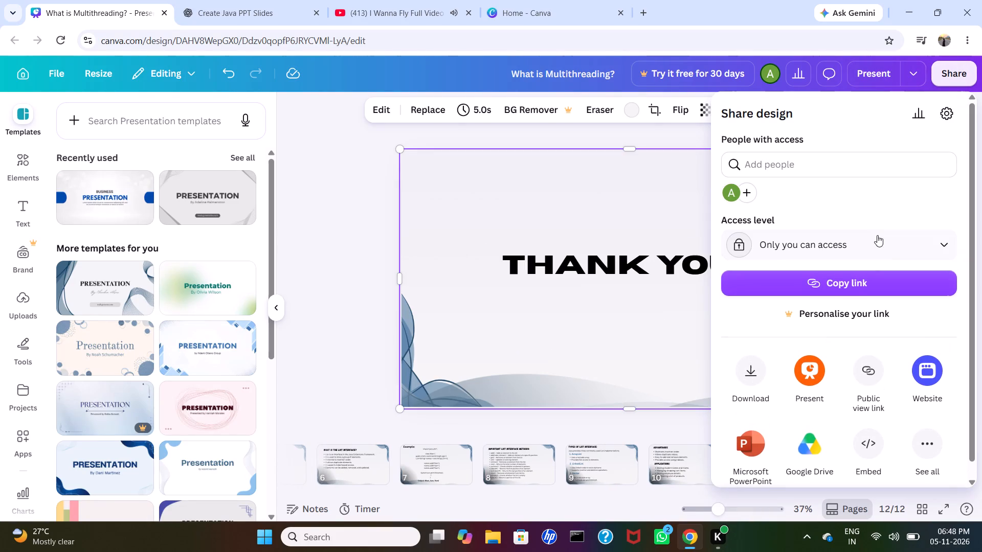
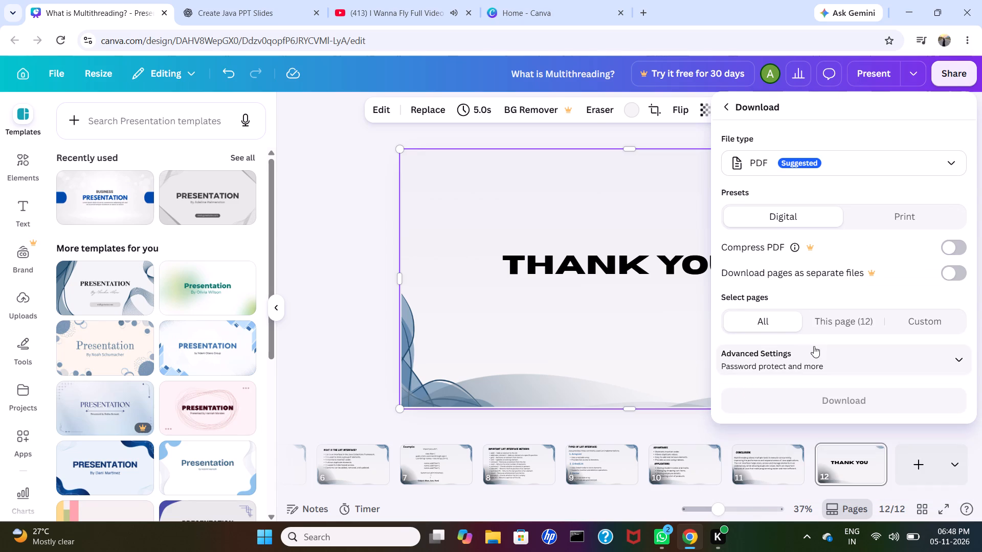
click(837, 389)
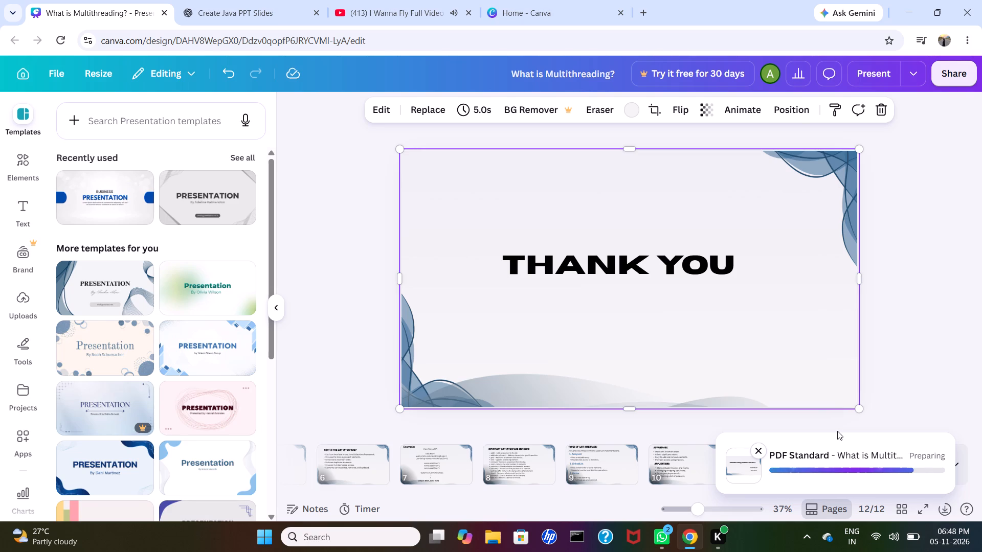
click(896, 467)
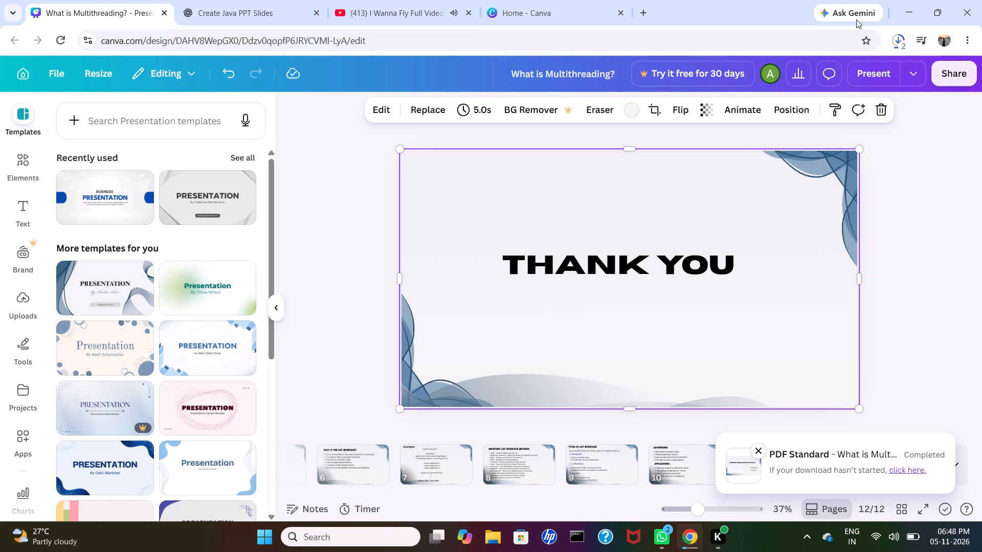
Open the completed download "What is Multithreading.pdf" for viewing in the browser.
click(897, 39)
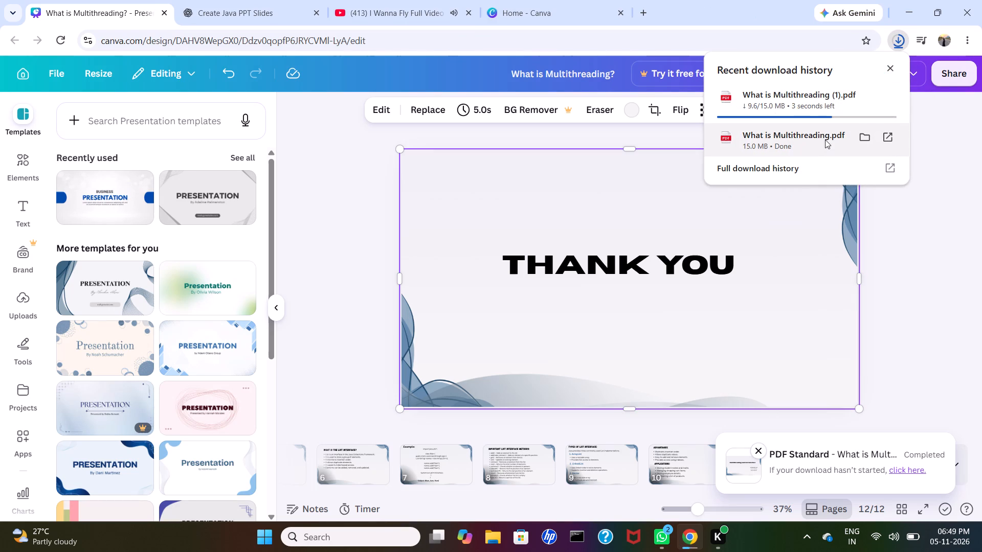
click(883, 136)
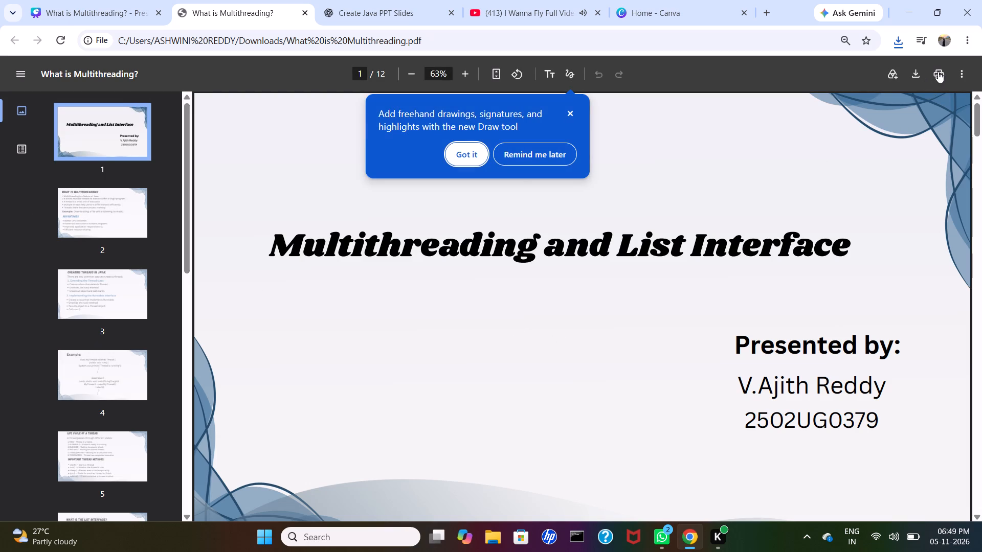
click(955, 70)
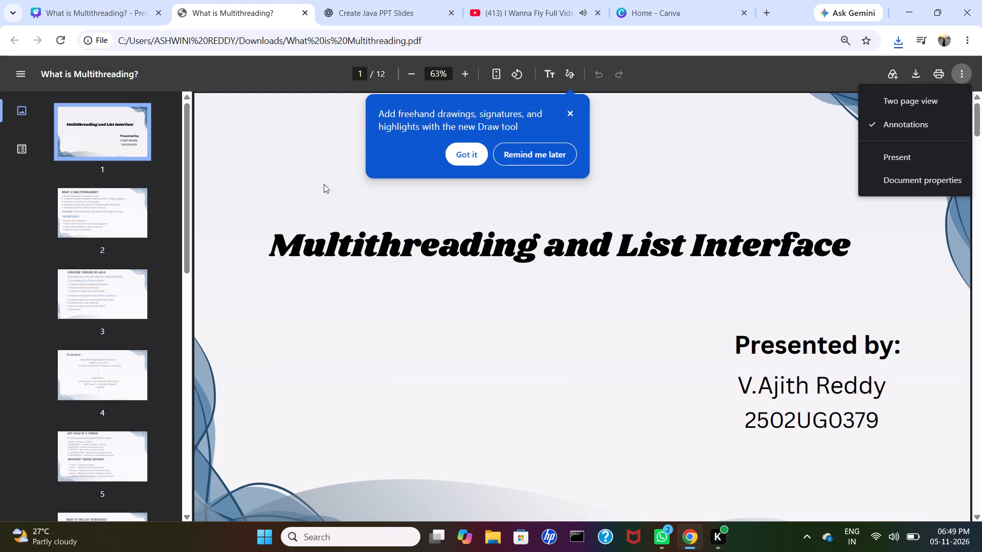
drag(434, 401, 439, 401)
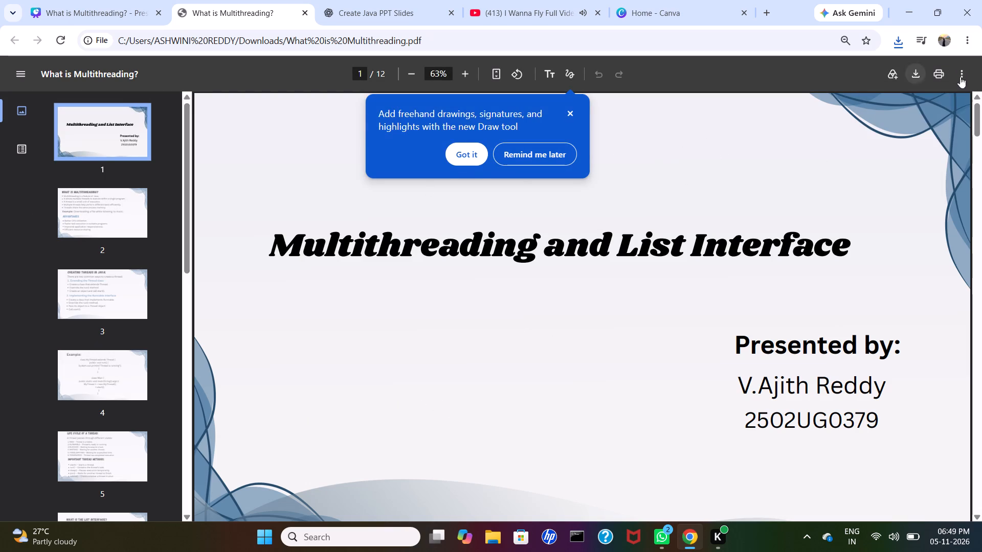
Locate the downloaded "What is Multithreading.pdf" in the Downloads folder in File Explorer and share it through WhatsApp.
click(896, 44)
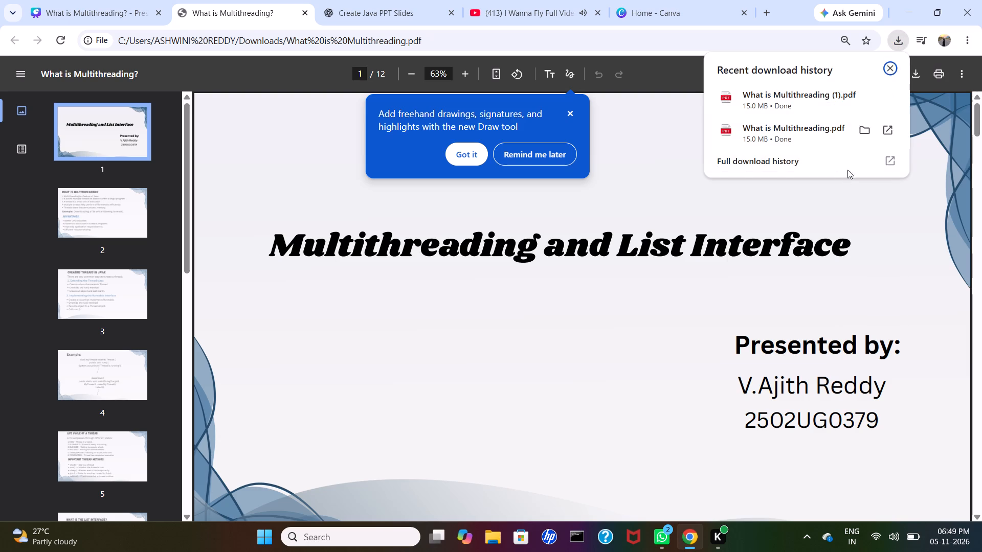
click(867, 129)
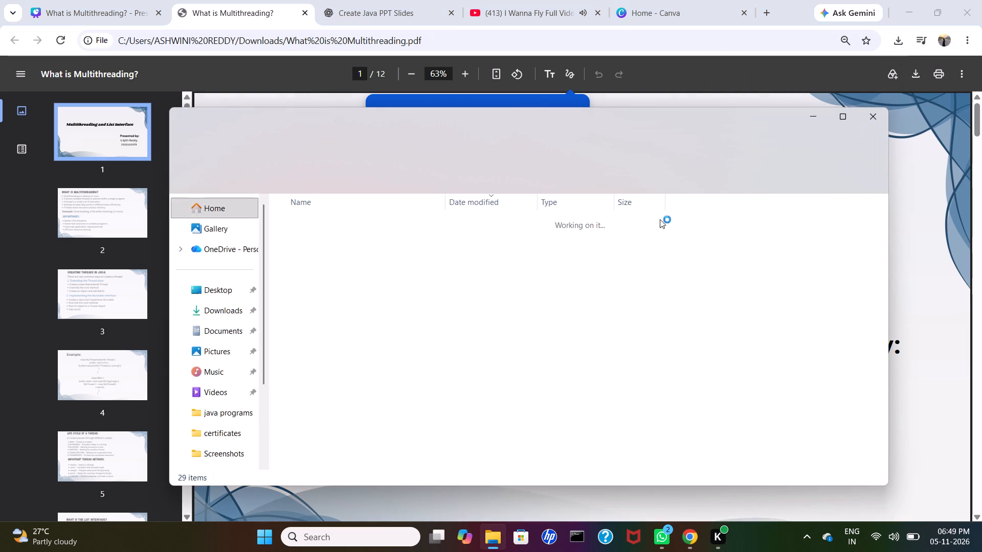
right_click(354, 259)
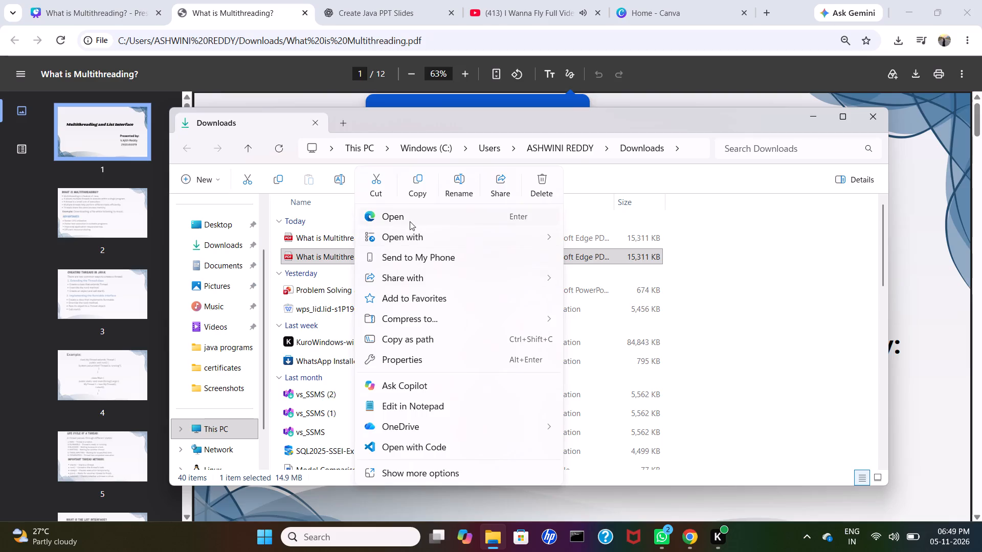
click(506, 180)
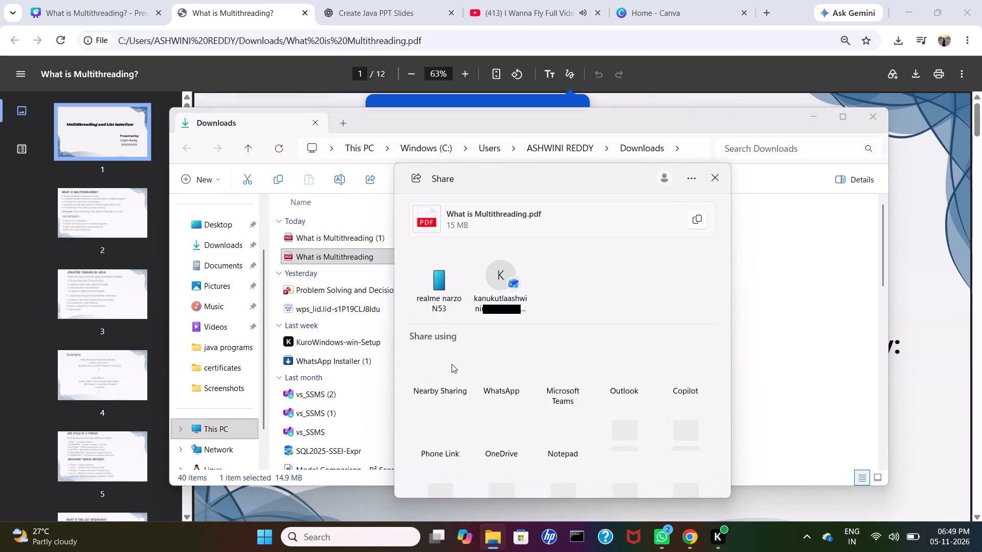
click(506, 378)
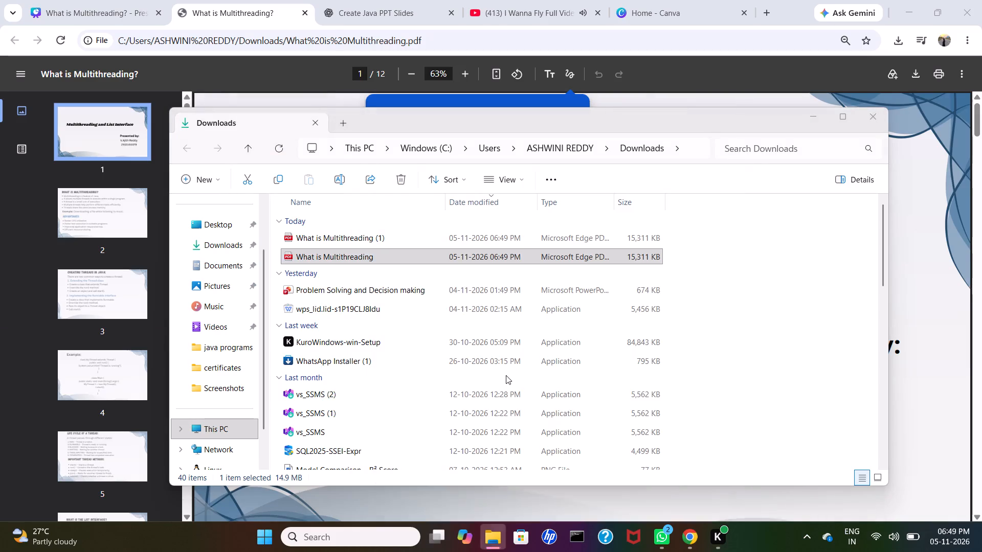
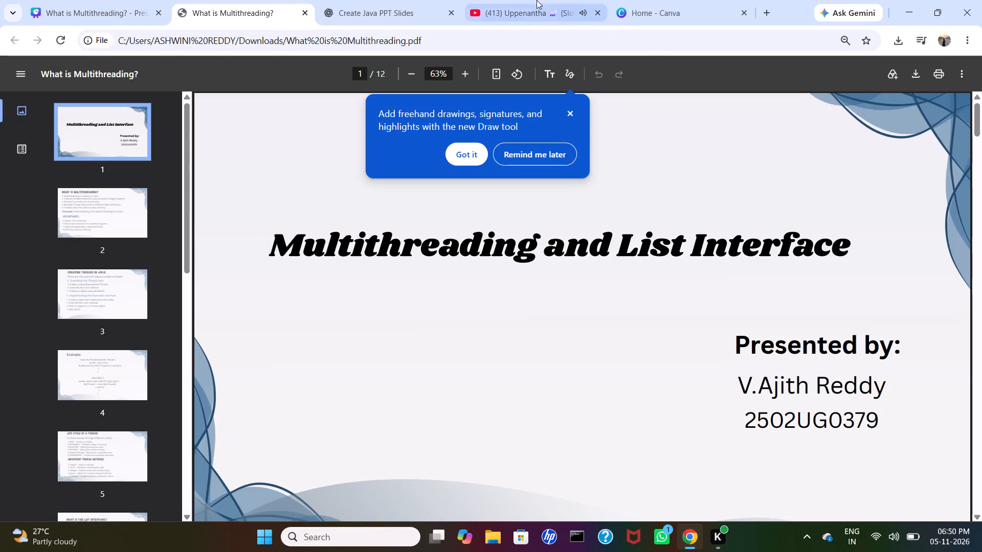
Leave the PDF and switch to the ChatGPT conversation "Create Java PPT Slides".
click(506, 0)
click(405, 2)
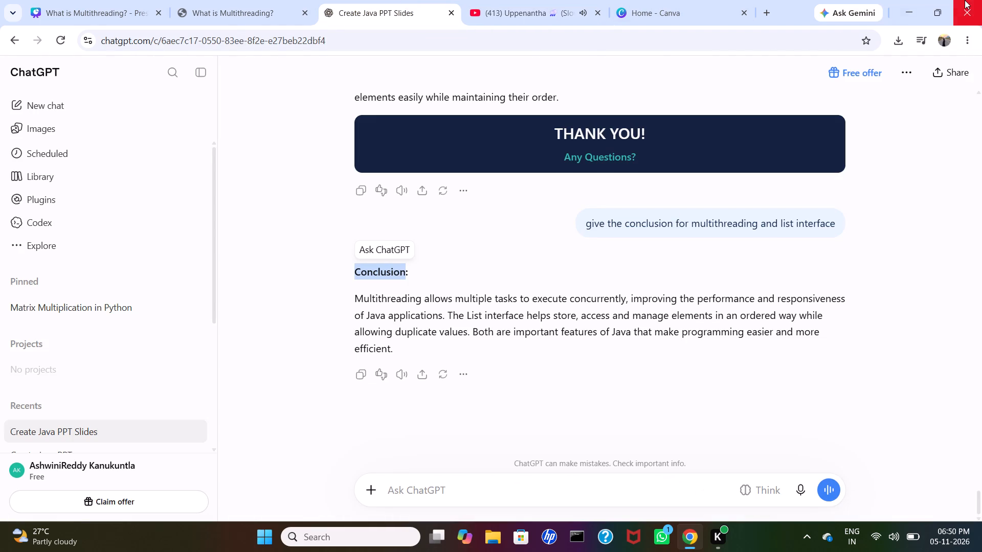
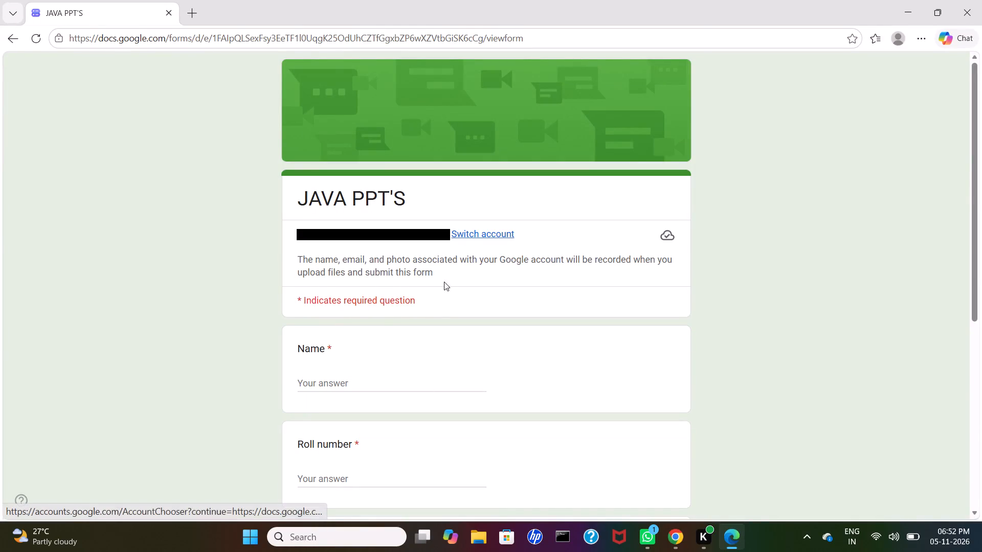
Attach the PDF "79_Java_multithreading and list interface" from the Desktop to the form's PPT question.
scroll(389, 357, down, 6)
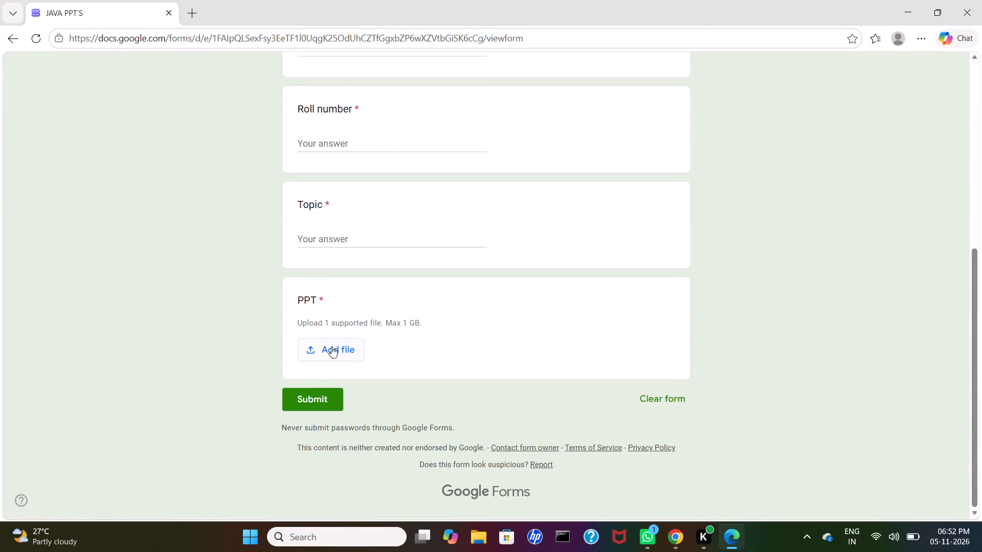
click(337, 344)
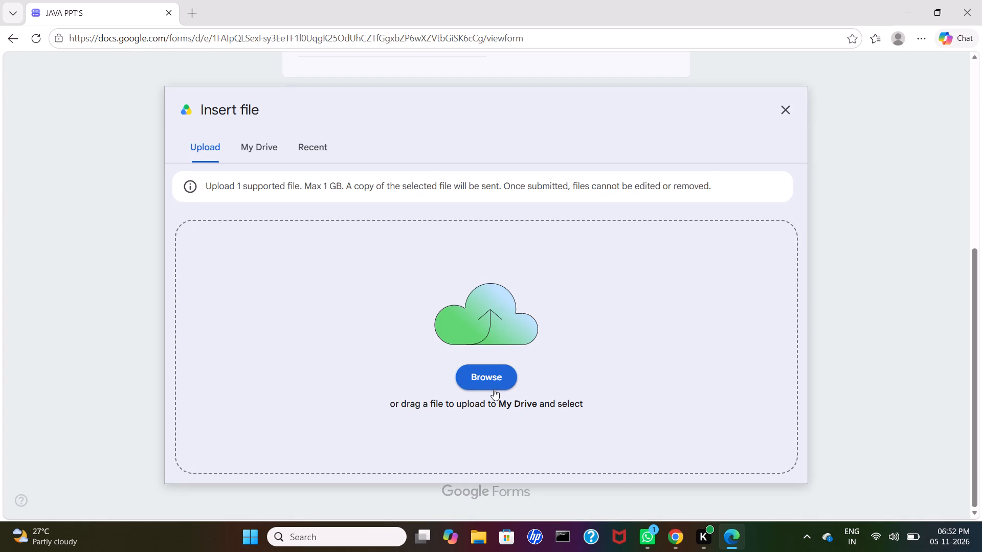
click(494, 389)
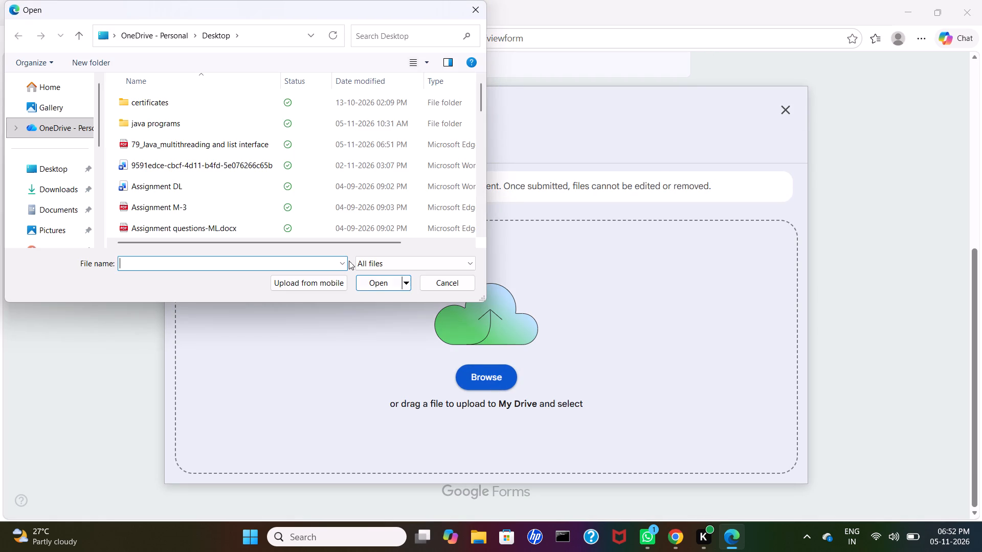
click(218, 146)
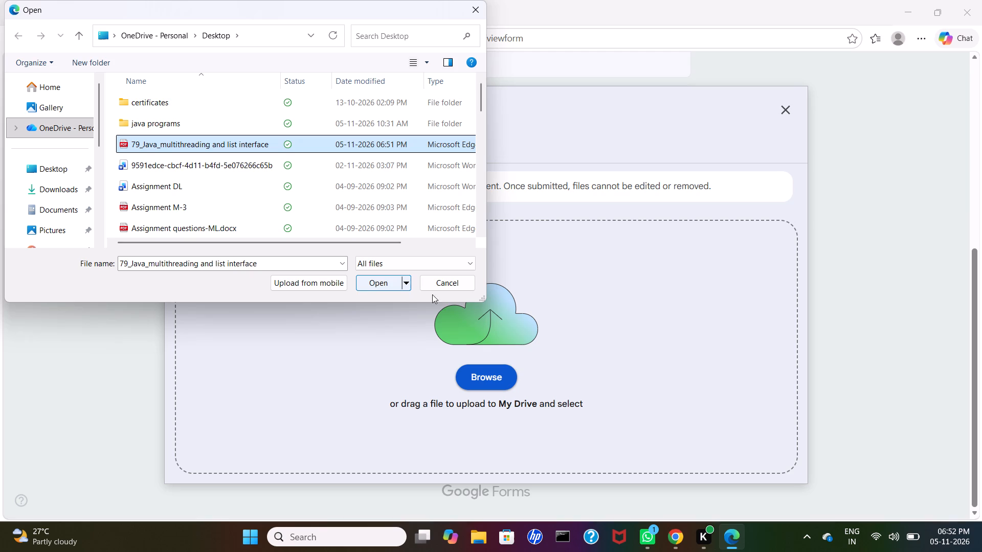
click(387, 284)
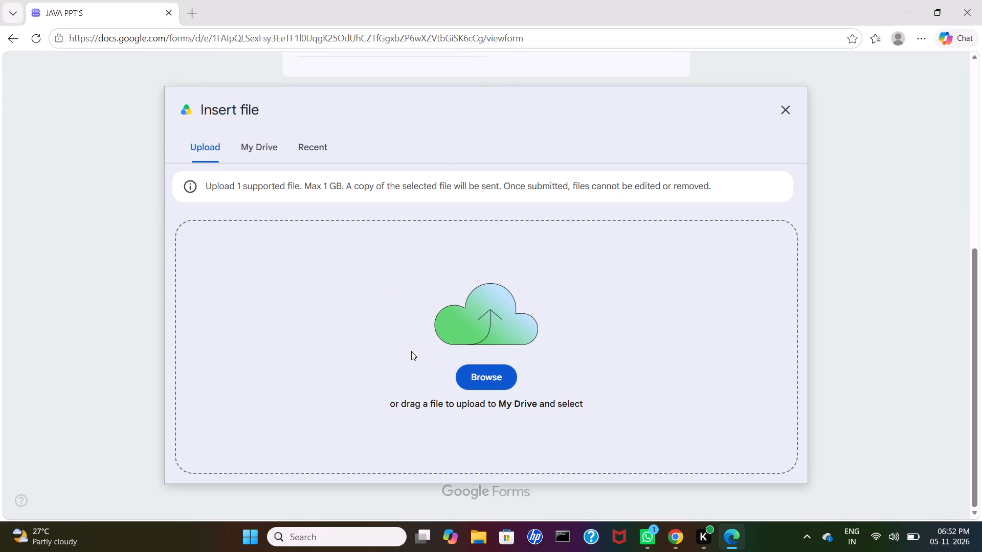
click(488, 377)
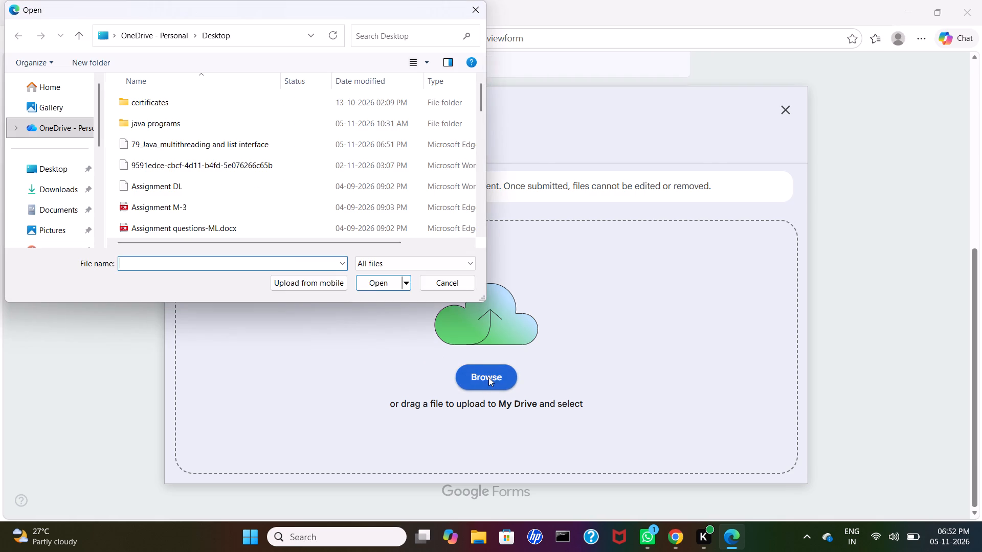
drag(222, 151, 460, 421)
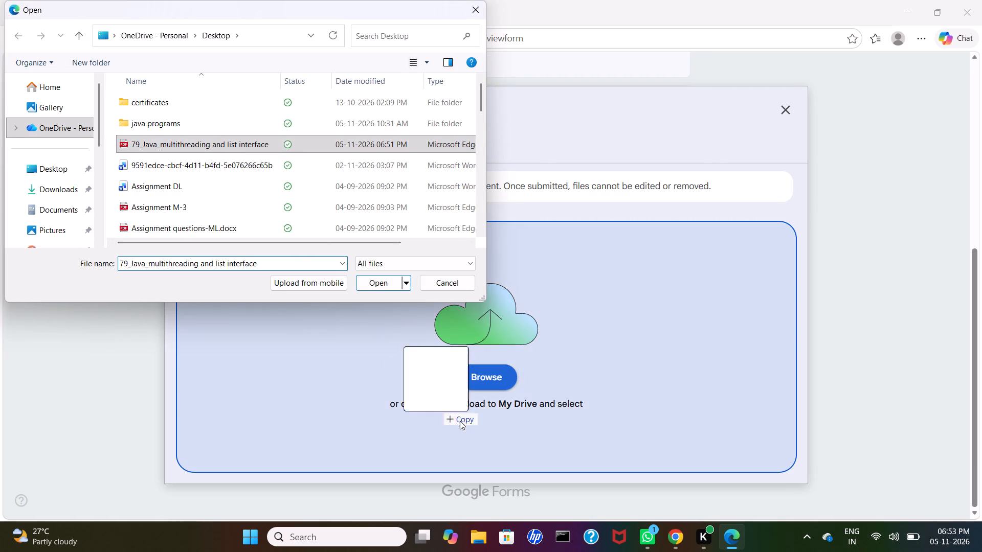
drag(460, 421, 492, 401)
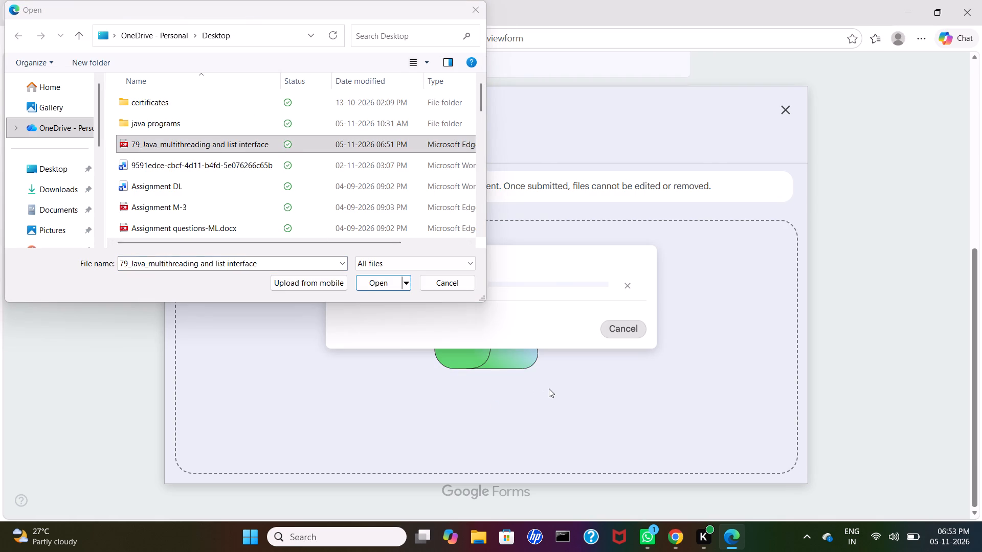
click(549, 388)
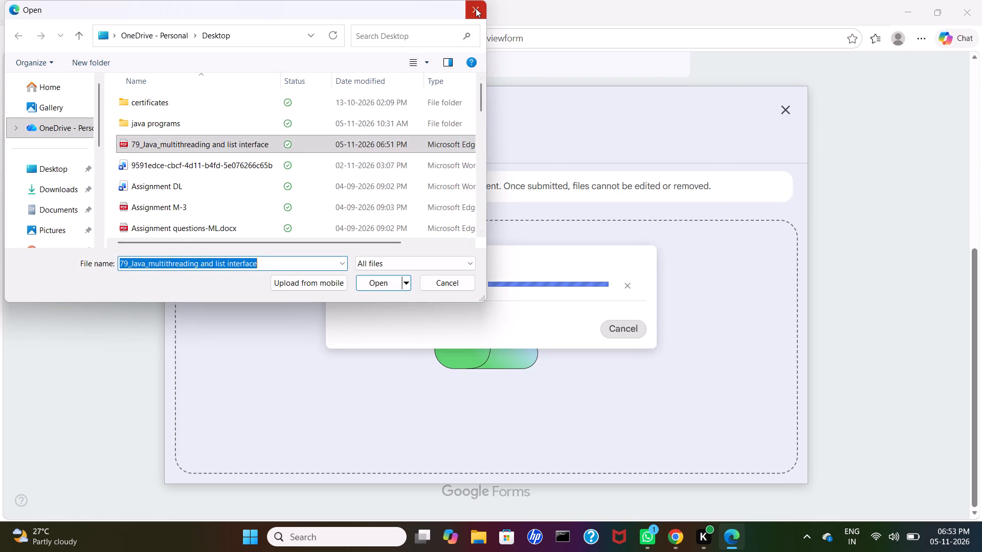
click(476, 8)
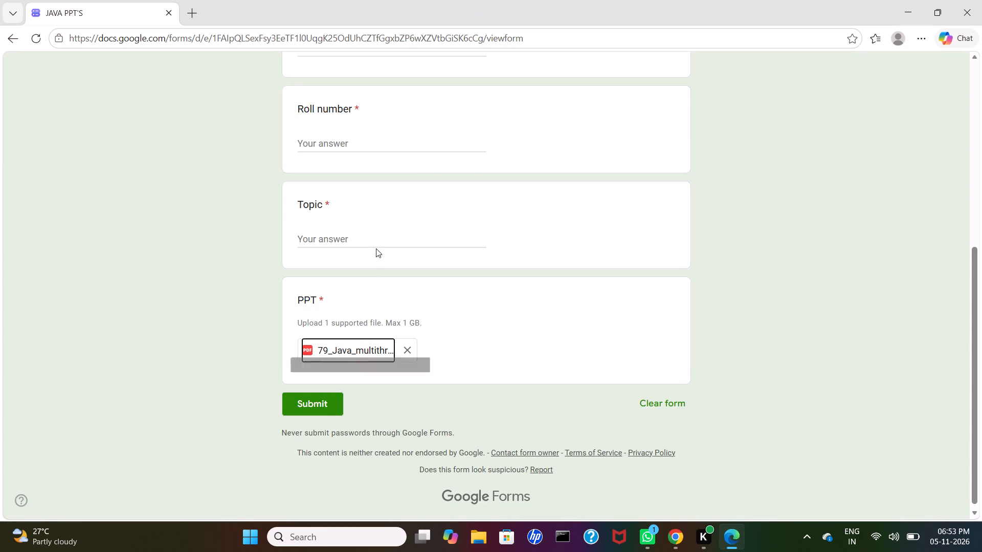
Fill in the Topic answer as "Multithreading and list interface".
click(376, 242)
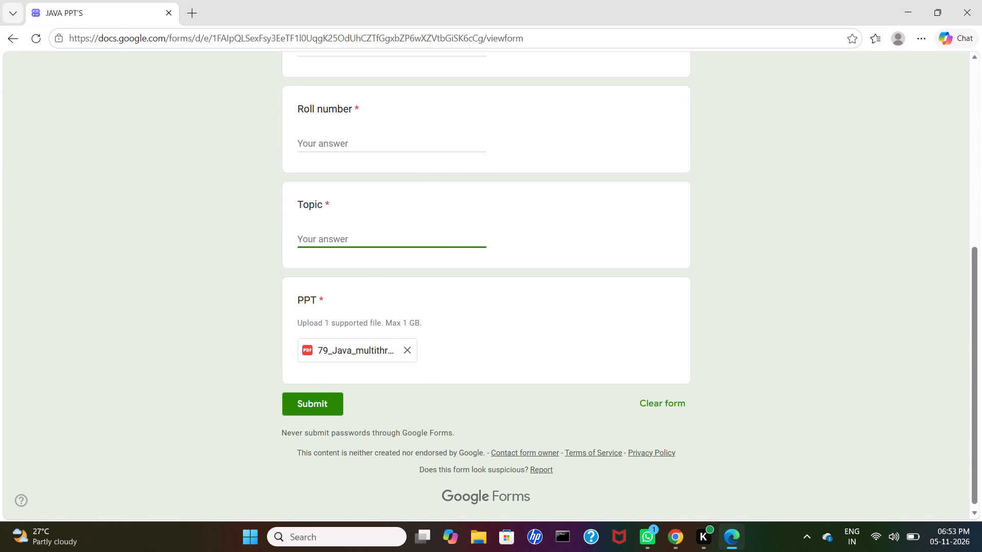
key(m)
key(BackSpace)
key(u)
key(t)
key(BackSpace)
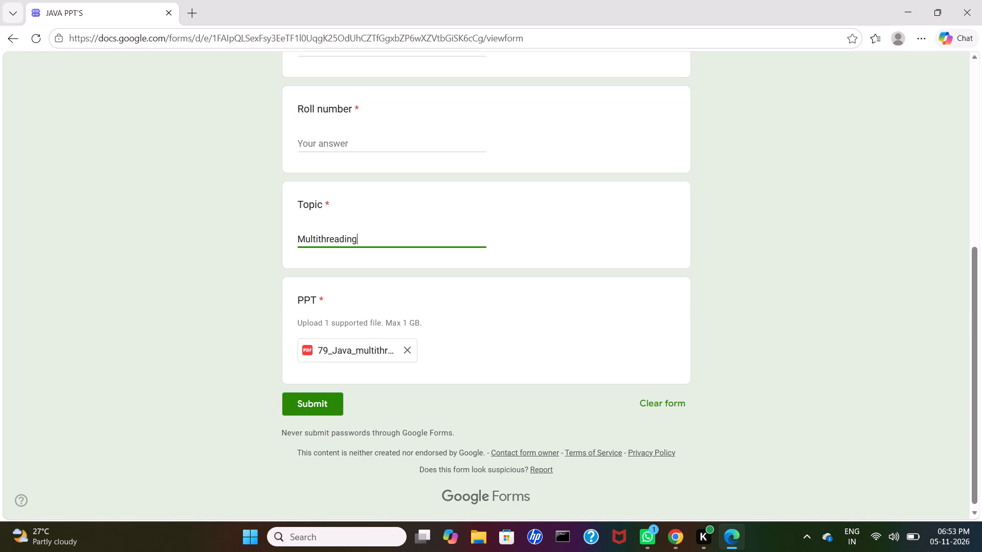
text(AN)
key(BackSpace)
key(BackSpace)
text(list inte)
key(f)
key(BackSpace)
text(rface)
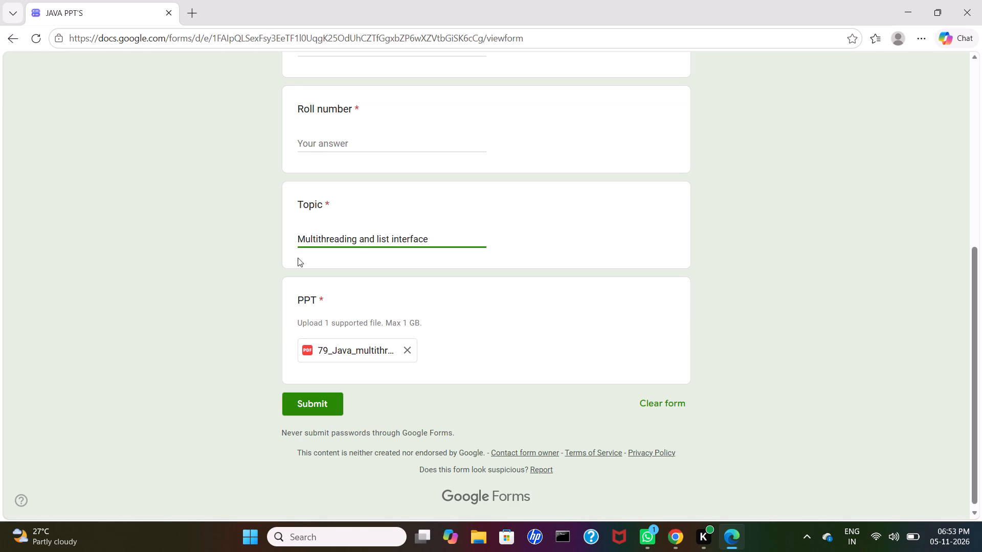
Enter the student's roll number in the Roll number question.
scroll(369, 254, up, 2)
click(368, 259)
click(368, 267)
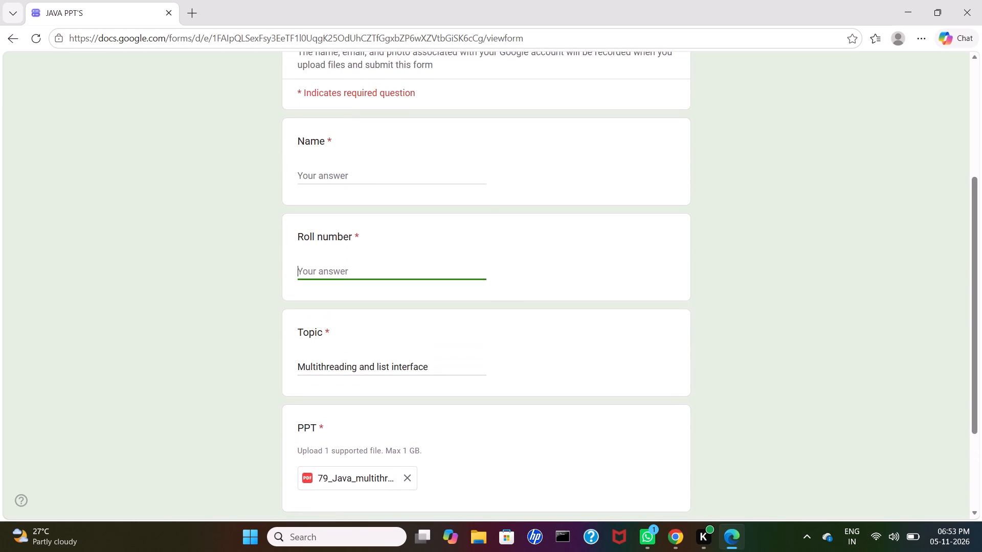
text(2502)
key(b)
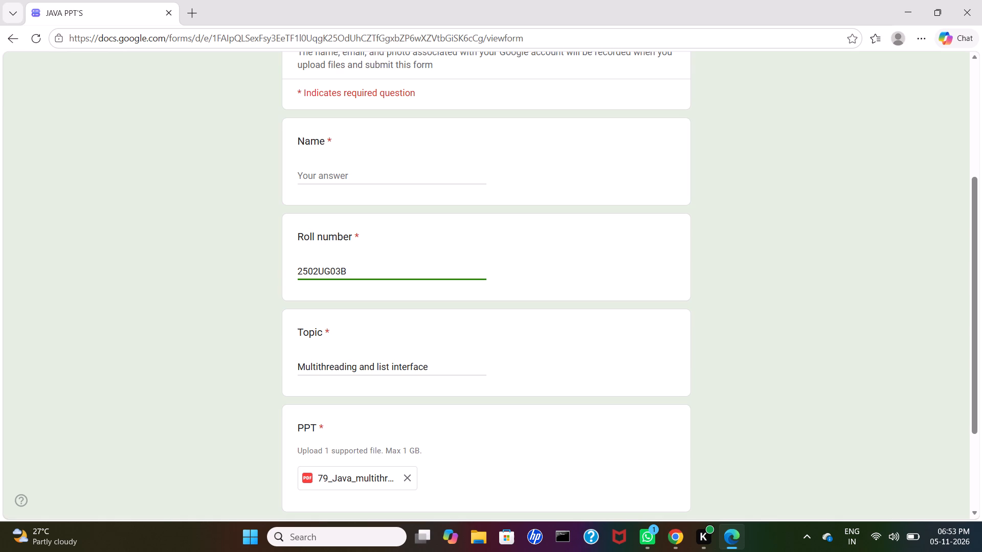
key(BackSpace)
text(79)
Begin the student's name answer in the form's Name question.
click(329, 179)
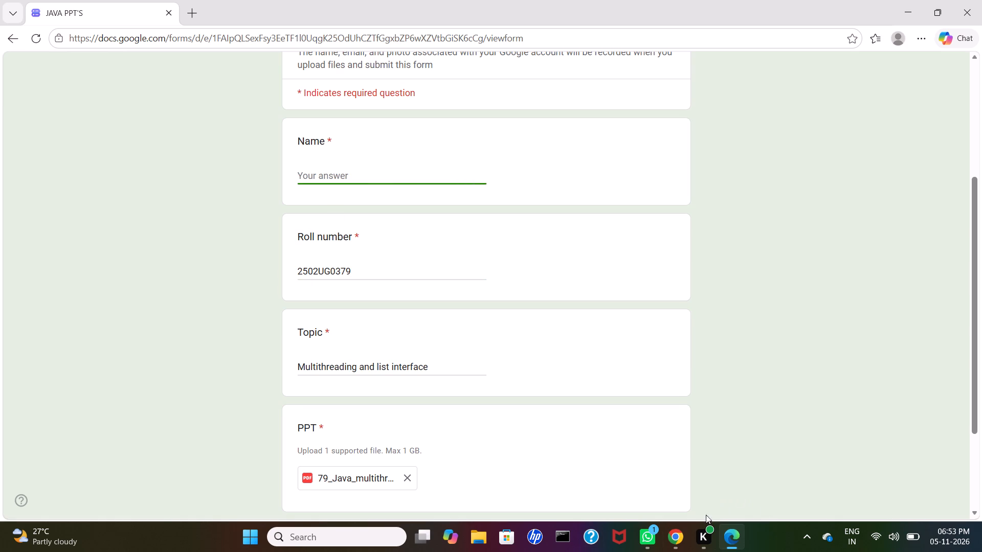
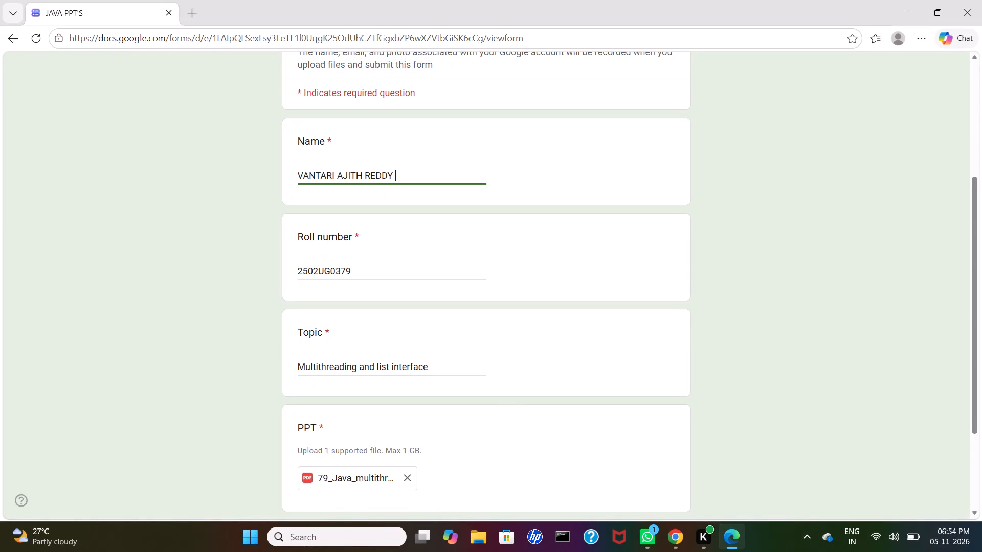
Replace the all-capitals Name answer with the student's full name in title case.
key(BackSpace)
key(BackSpace)
key(BackSpace)
key(BackSpace)
key(BackSpace)
key(BackSpace)
key(BackSpace)
key(BackSpace)
key(BackSpace)
key(BackSpace)
key(BackSpace)
key(BackSpace)
key(BackSpace)
key(BackSpace)
key(BackSpace)
key(BackSpace)
key(BackSpace)
key(BackSpace)
key(BackSpace)
key(BackSpace)
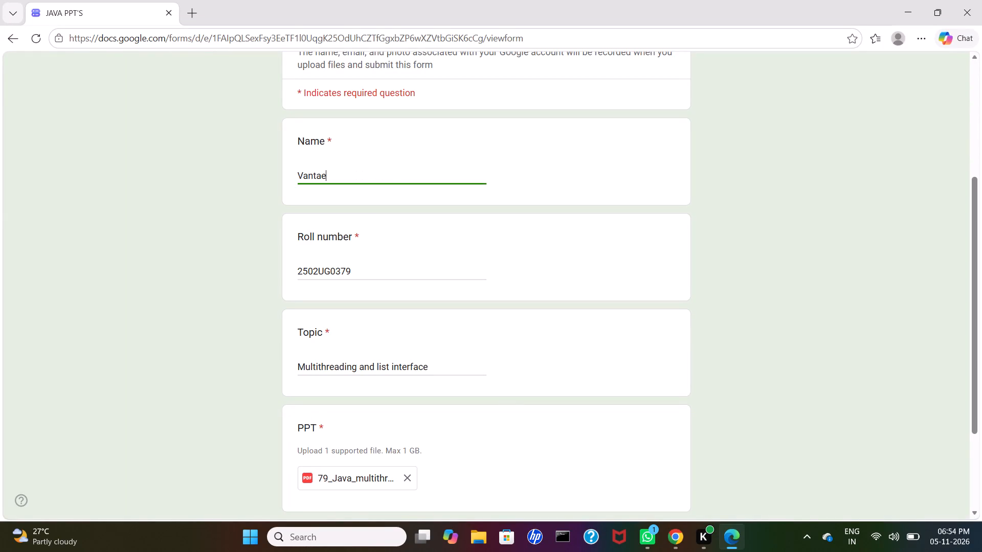
key(BackSpace)
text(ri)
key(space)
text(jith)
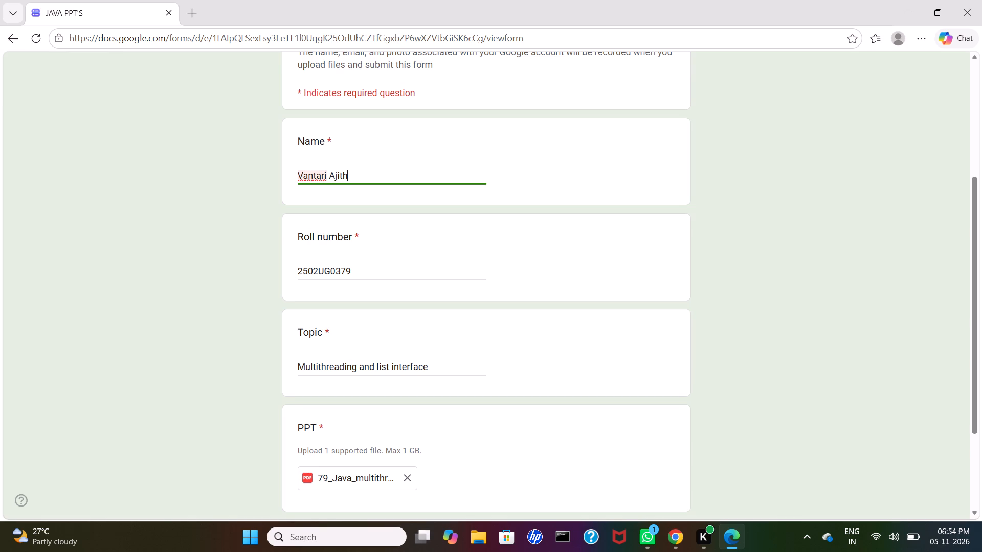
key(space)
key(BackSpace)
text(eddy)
Review the completed answers and attached PDF, and submit the JAVA PPT'S form.
scroll(400, 216, down, 2)
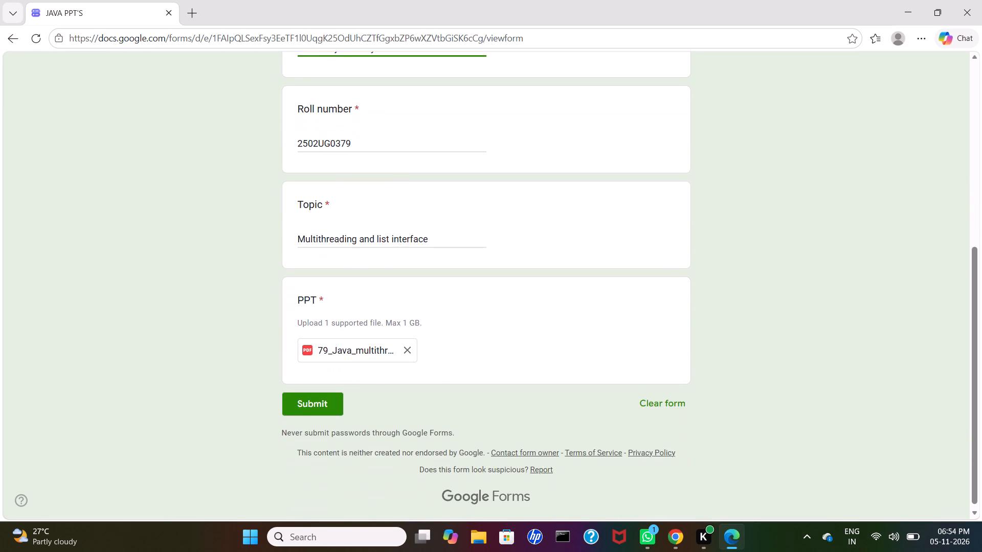
scroll(400, 244, up, 1)
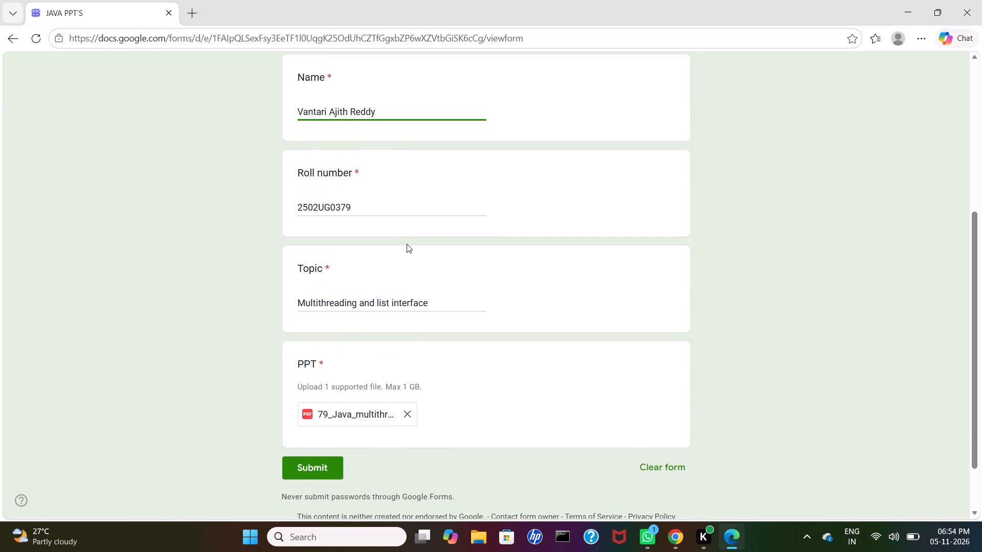
scroll(407, 244, up, 1)
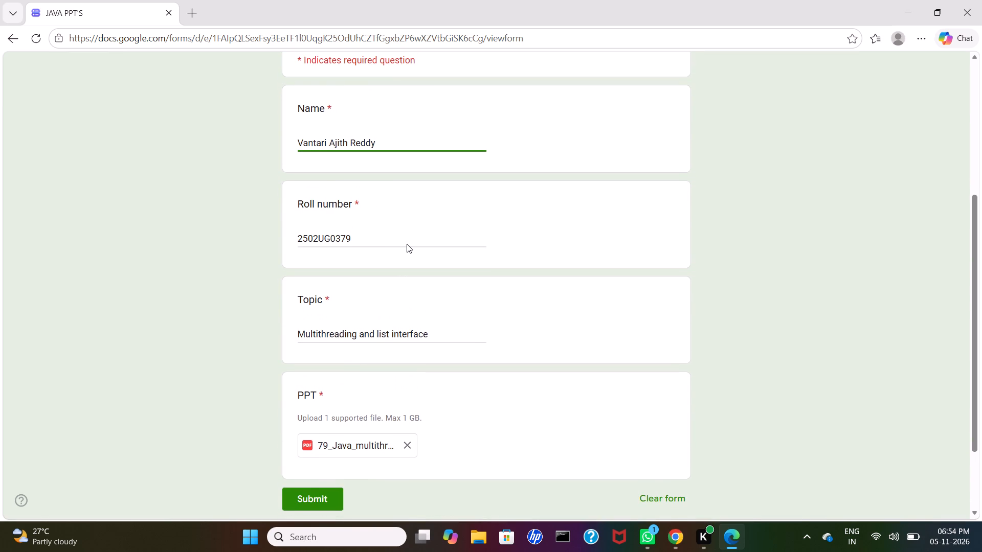
scroll(407, 244, up, 1)
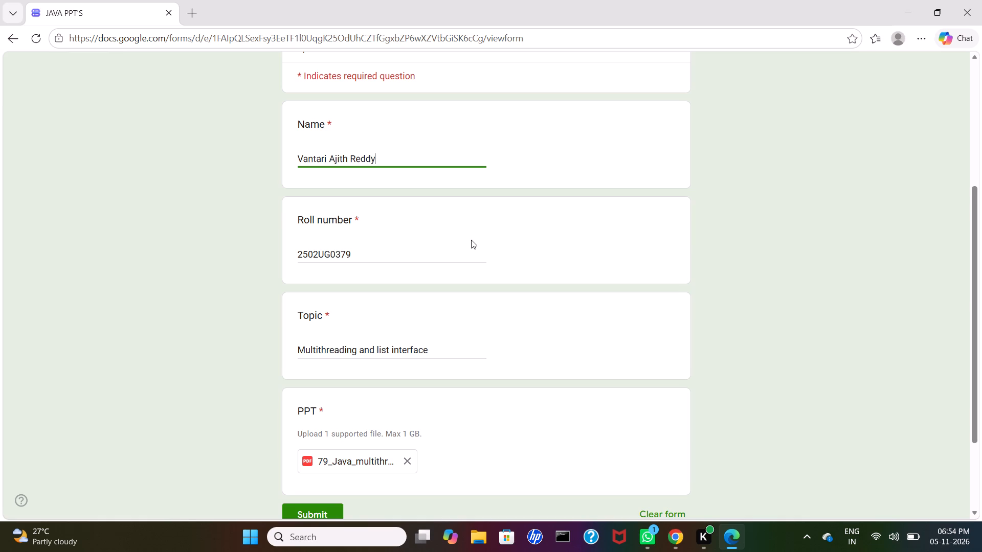
click(327, 511)
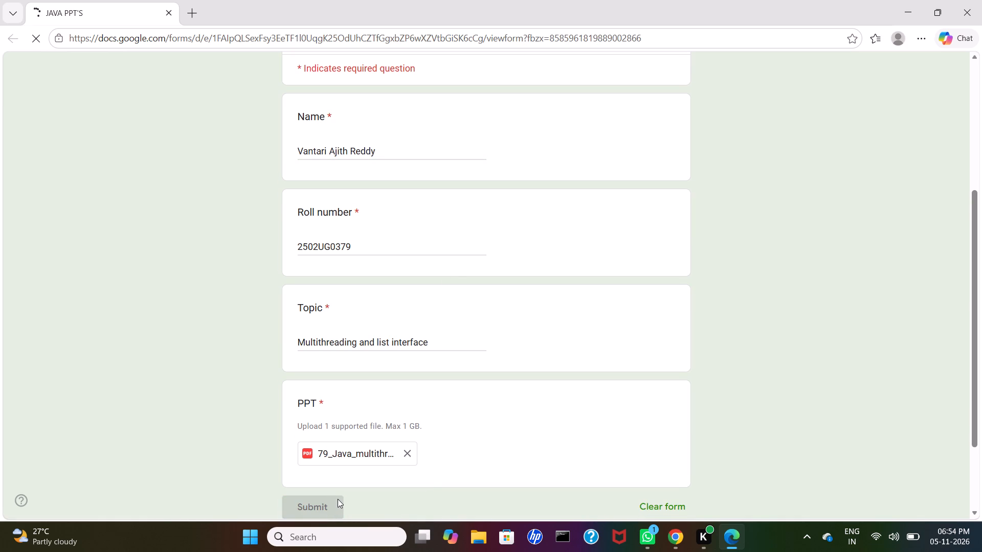
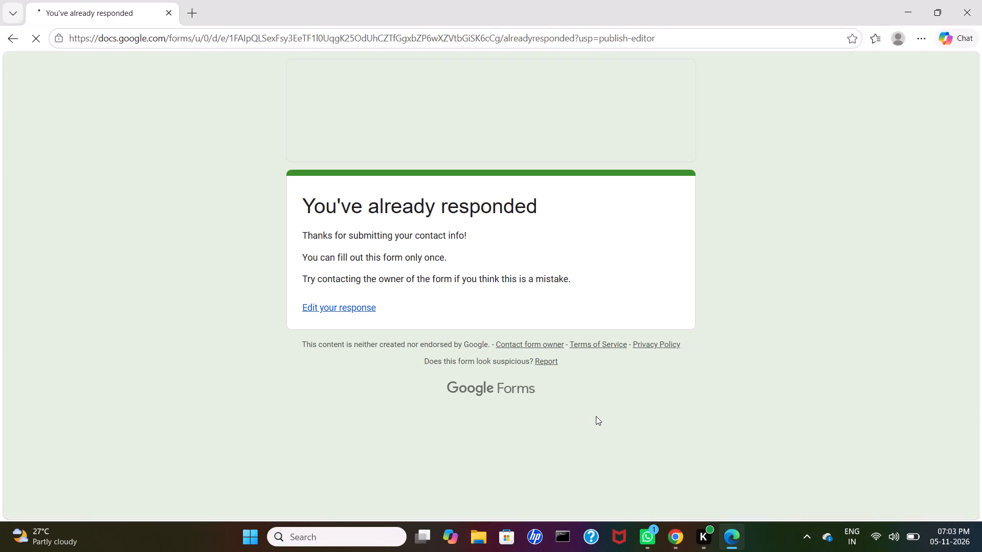
Reopen the submitted JAVA PPT'S response for editing, check its answers and attached PDF, and resubmit it.
click(359, 310)
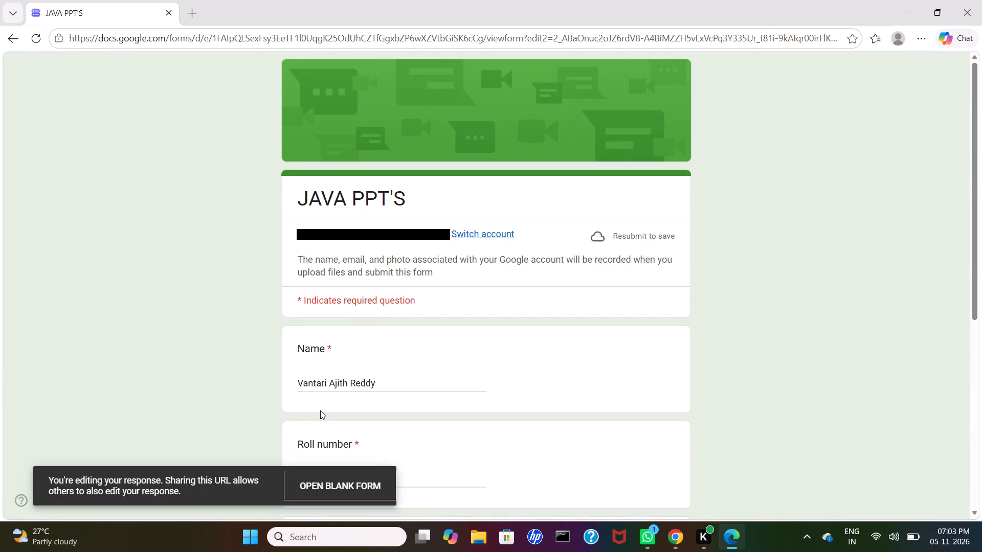
scroll(325, 409, down, 5)
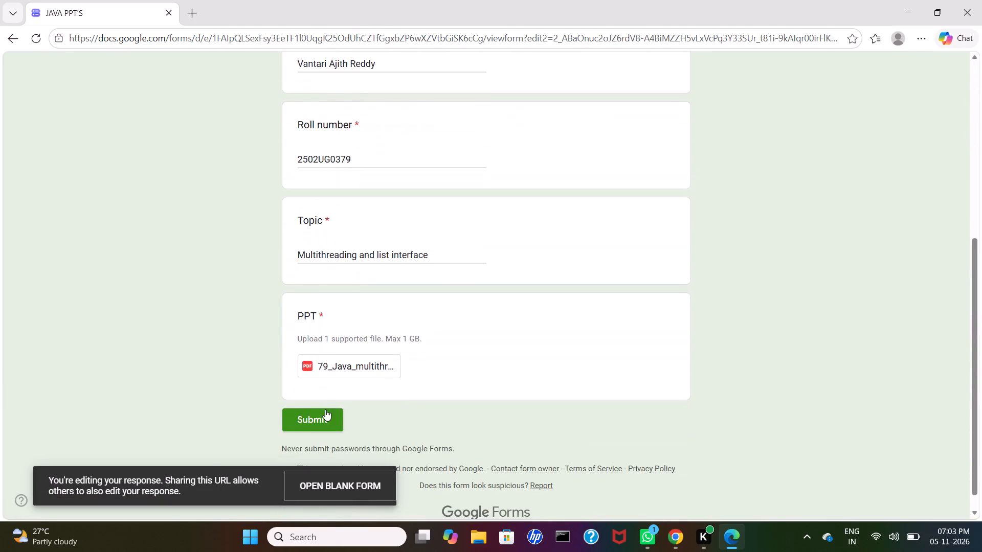
click(304, 423)
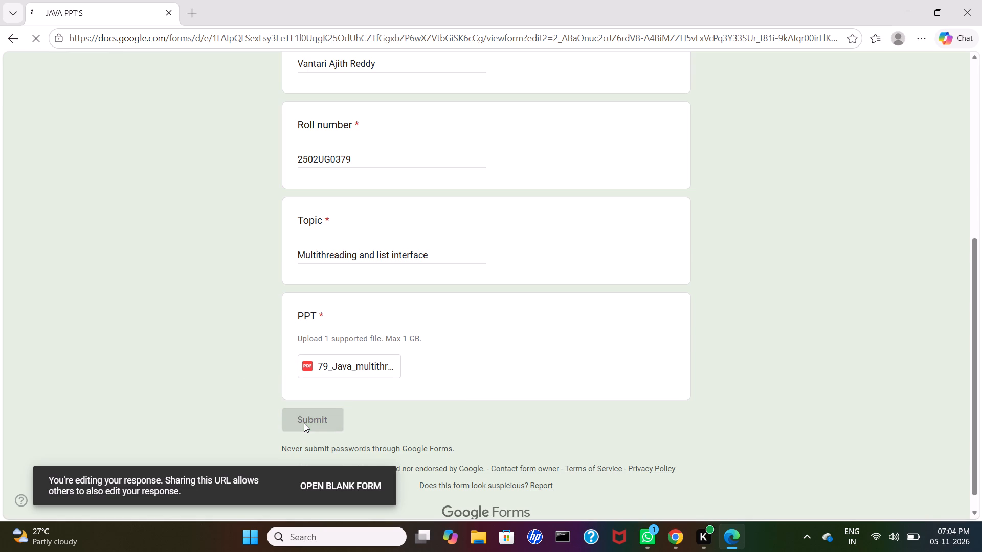